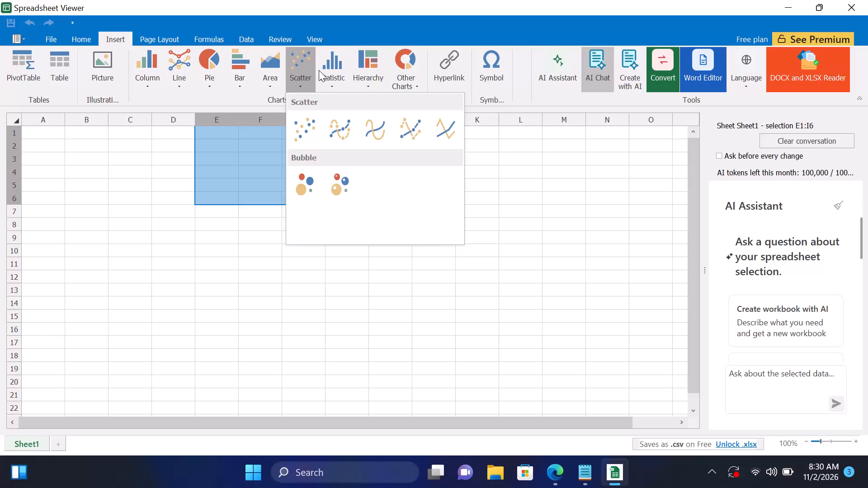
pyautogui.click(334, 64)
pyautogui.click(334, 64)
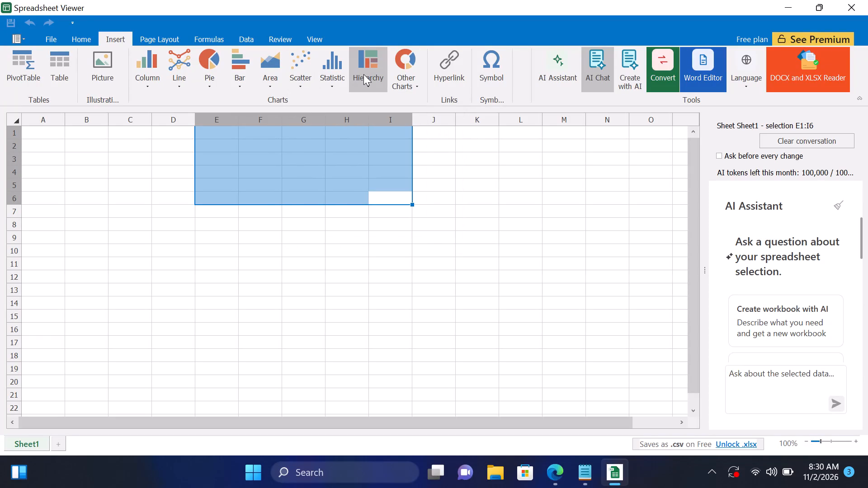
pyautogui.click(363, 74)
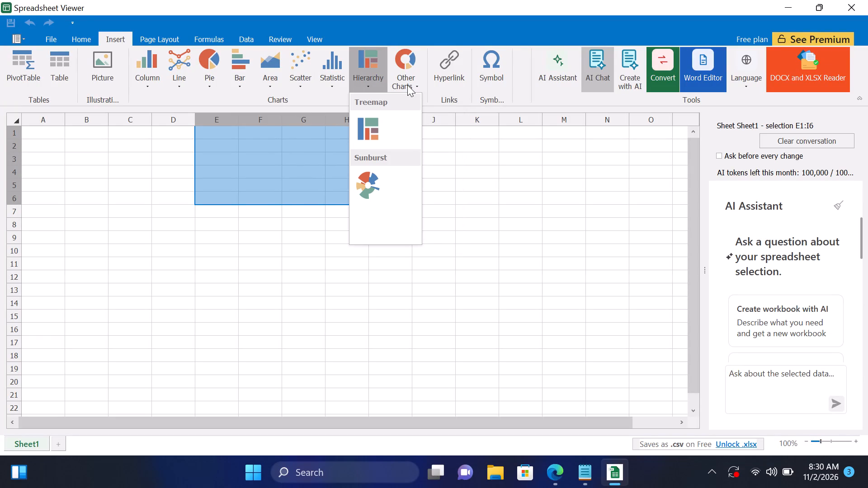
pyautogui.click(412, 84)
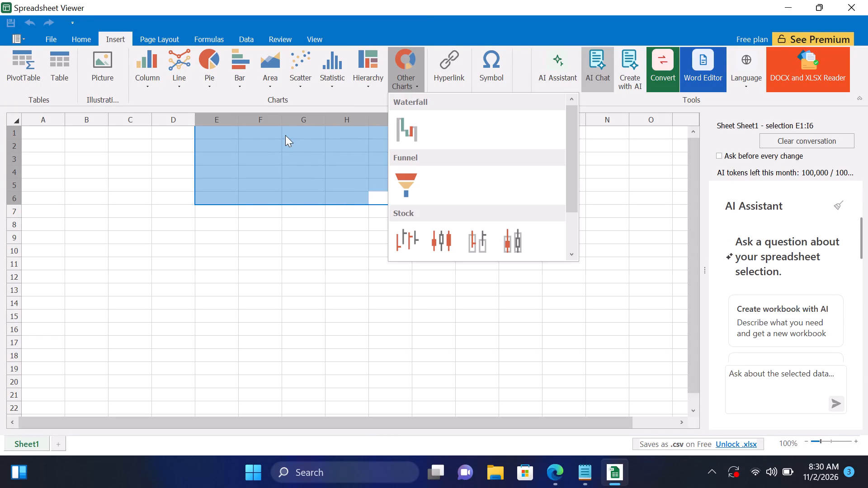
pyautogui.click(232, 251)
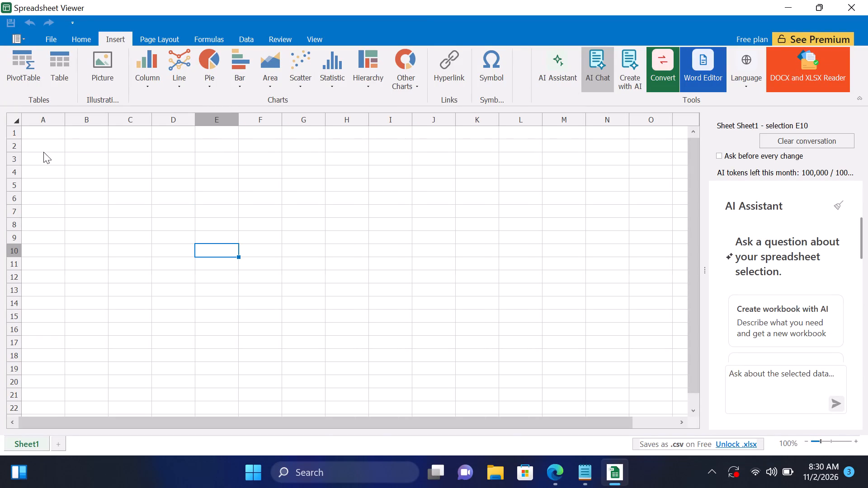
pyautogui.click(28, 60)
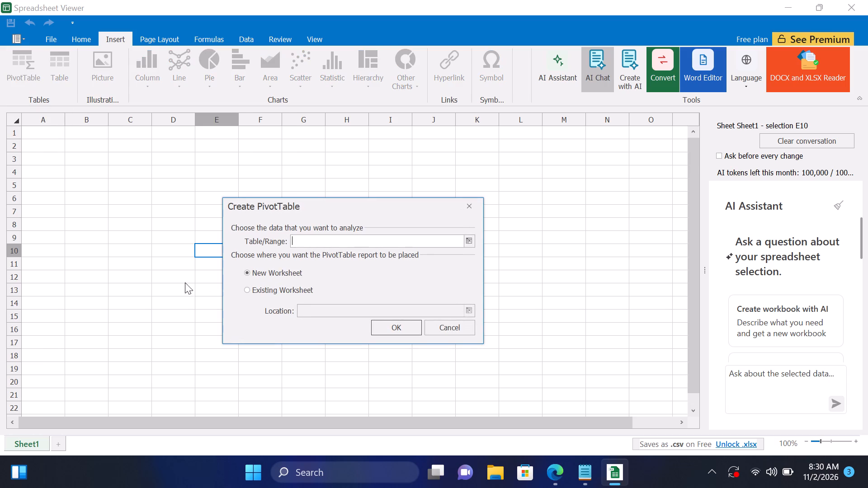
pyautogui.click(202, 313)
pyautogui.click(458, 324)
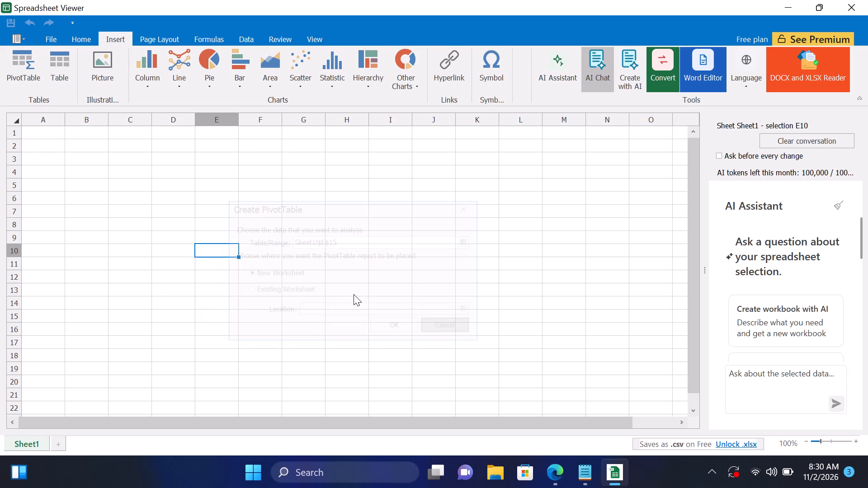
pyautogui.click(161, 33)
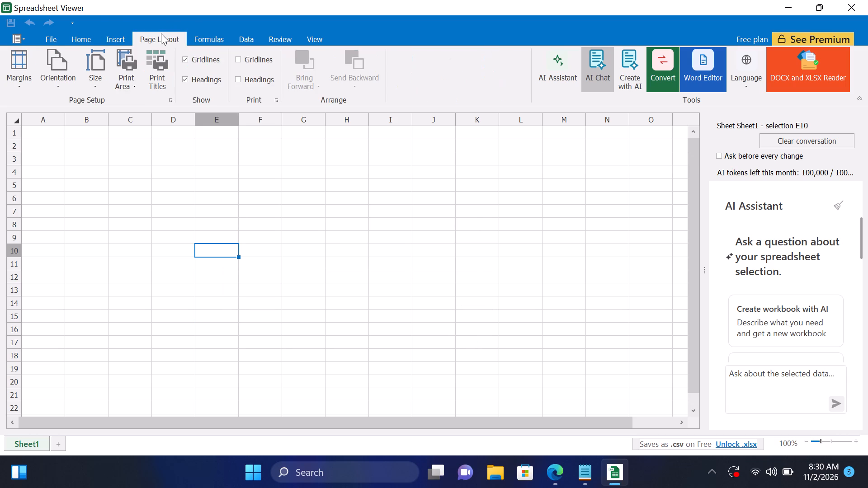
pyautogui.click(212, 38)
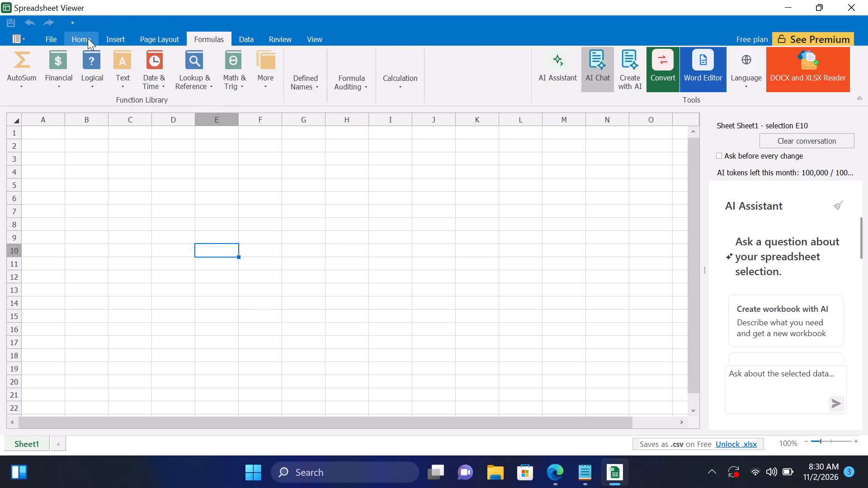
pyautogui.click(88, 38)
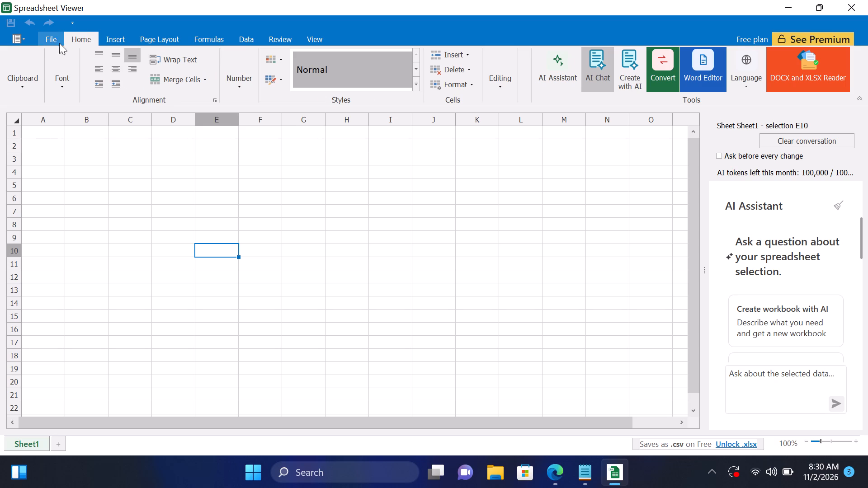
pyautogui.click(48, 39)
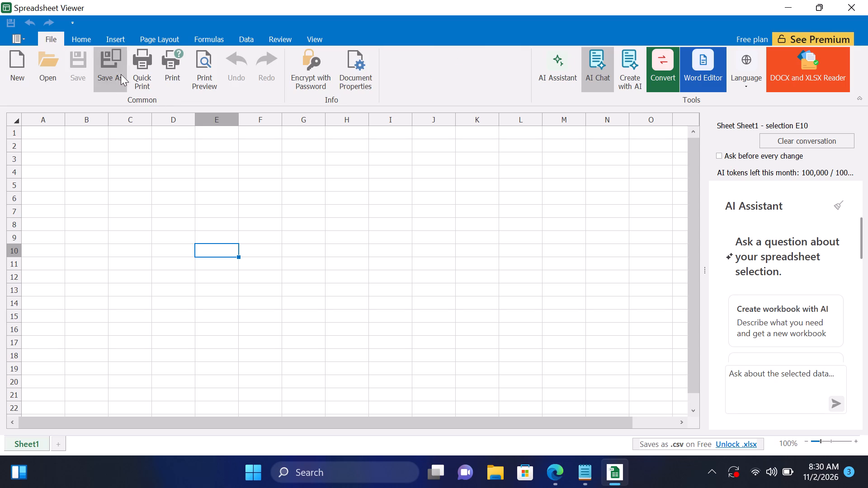
# Enter the school title "ST MARY'S MIXED DAR/BOARDING" in cell A1.
pyautogui.click(38, 129)
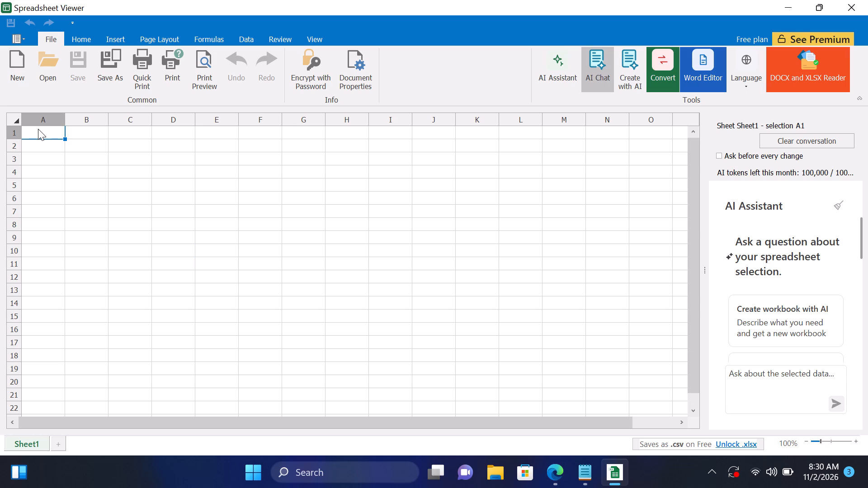
pyautogui.write('ST')
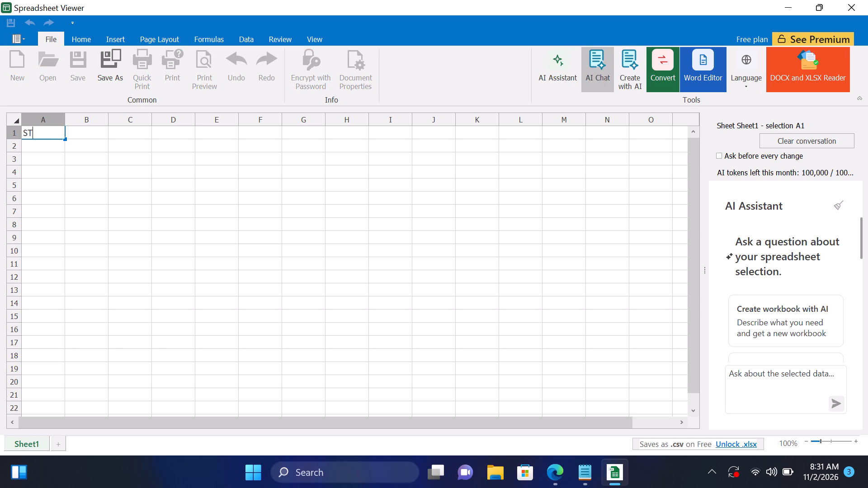
pyautogui.press('space')
pyautogui.write('MAR')
pyautogui.press('r')
pyautogui.press('BackSpace')
pyautogui.press('y')
pyautogui.write("'S")
pyautogui.press('space')
pyautogui.write('MI')
pyautogui.write('XED')
pyautogui.press('space')
pyautogui.write('DA')
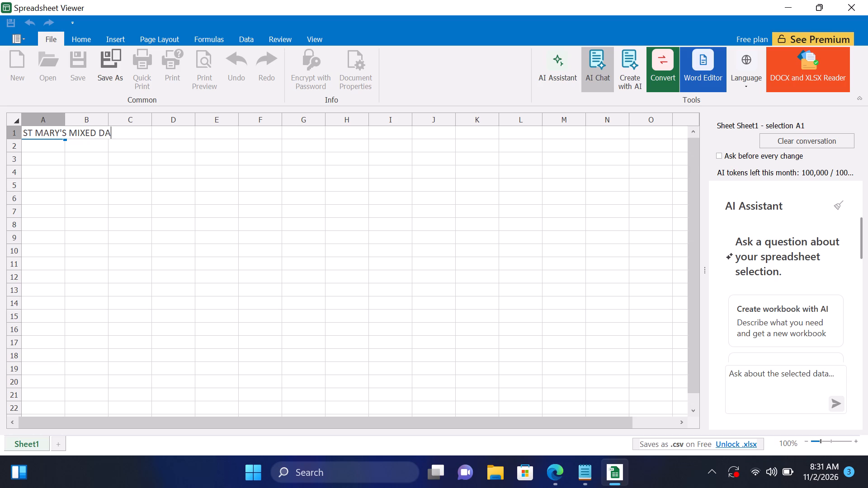
pyautogui.press('r')
pyautogui.write('/BOARDING')
pyautogui.press('space')
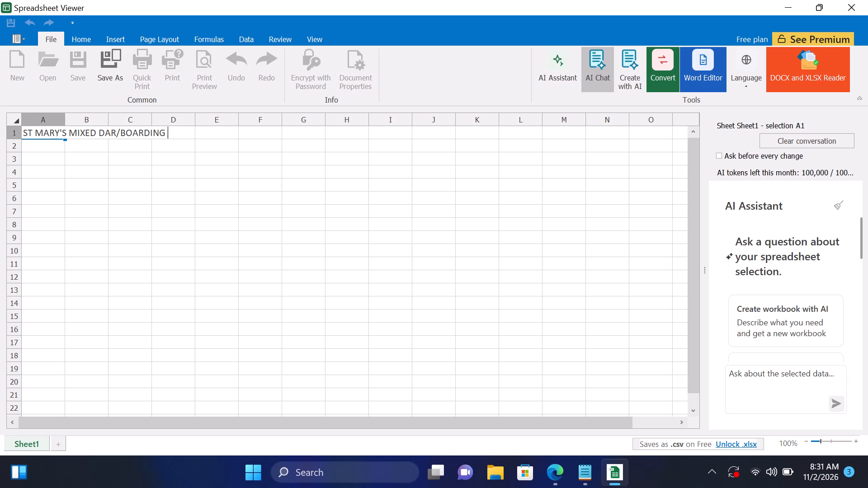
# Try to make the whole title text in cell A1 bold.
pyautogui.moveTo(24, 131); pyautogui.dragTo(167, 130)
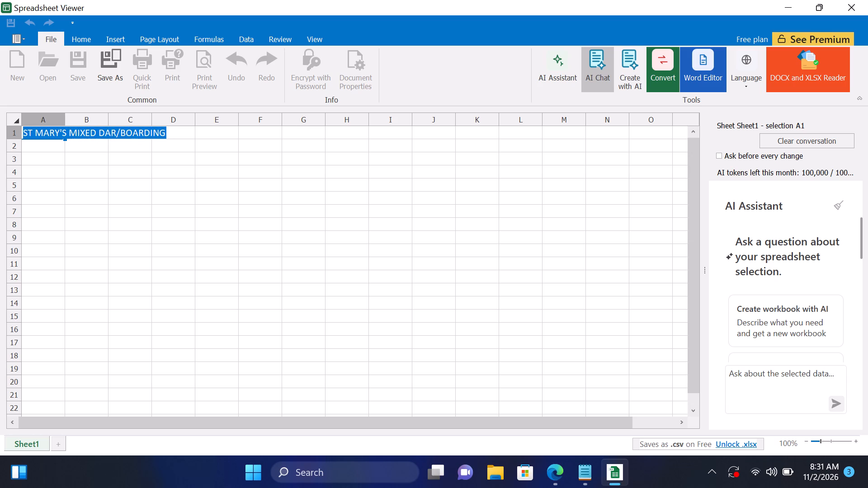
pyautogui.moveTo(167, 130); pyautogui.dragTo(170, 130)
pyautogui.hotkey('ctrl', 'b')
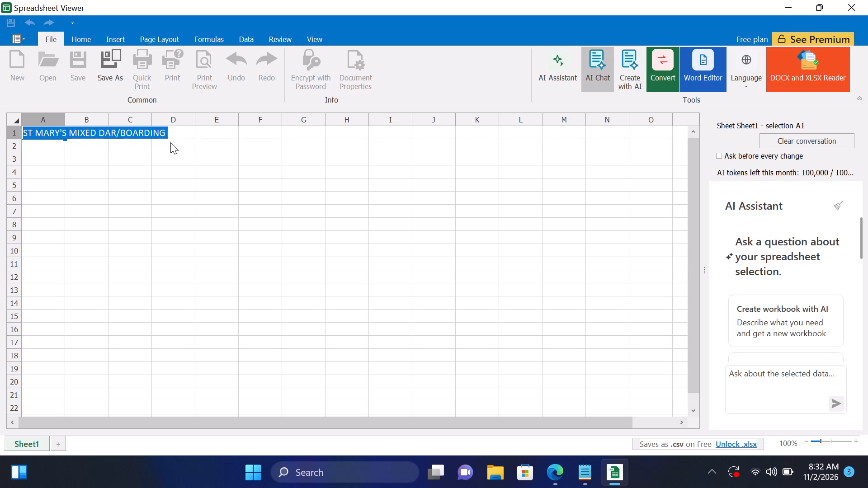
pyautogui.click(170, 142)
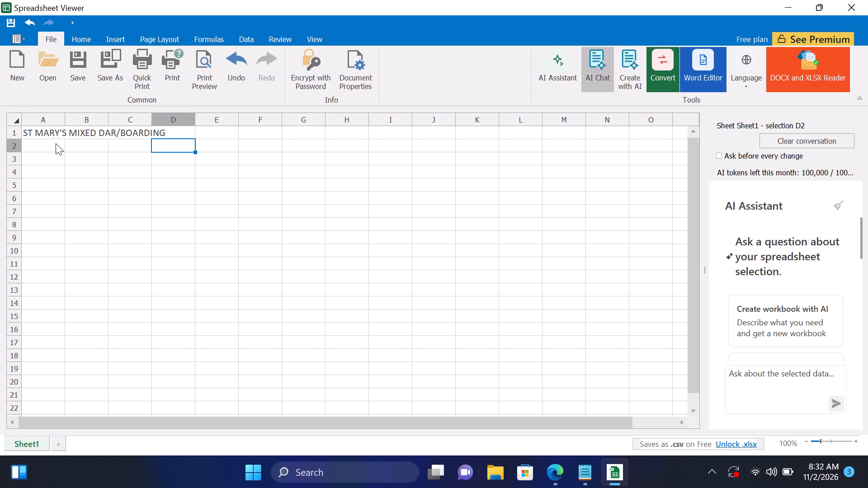
# Enter the subtitle "DUTY ROSTER 2026" in cell A2, below the school title.
pyautogui.click(56, 143)
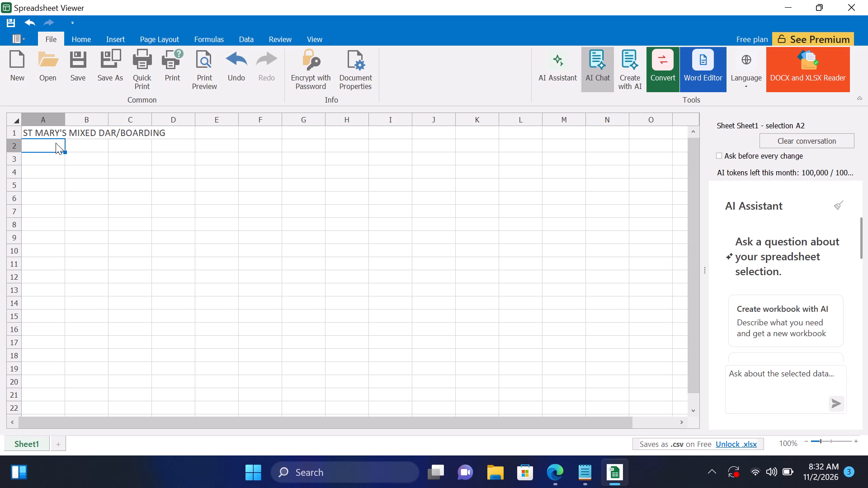
pyautogui.write('DUR')
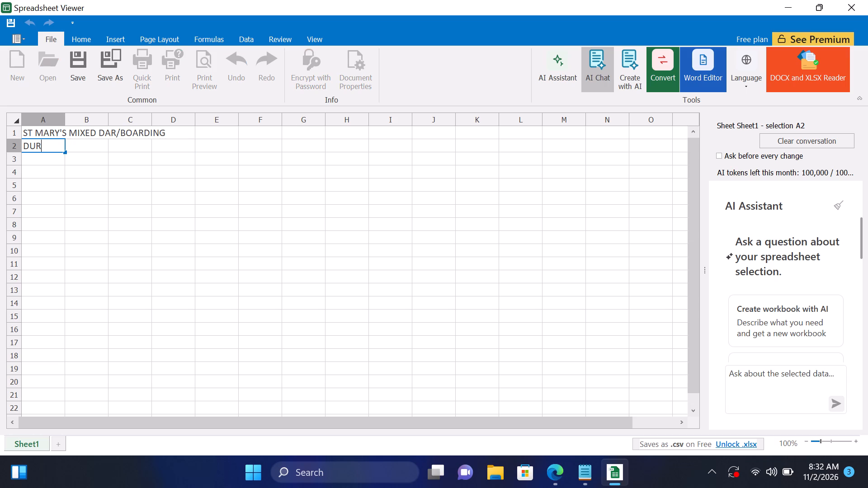
pyautogui.press('BackSpace')
pyautogui.write('TY R')
pyautogui.write('OS')
pyautogui.write('TER')
pyautogui.press('space')
pyautogui.write('2')
pyautogui.write('026')
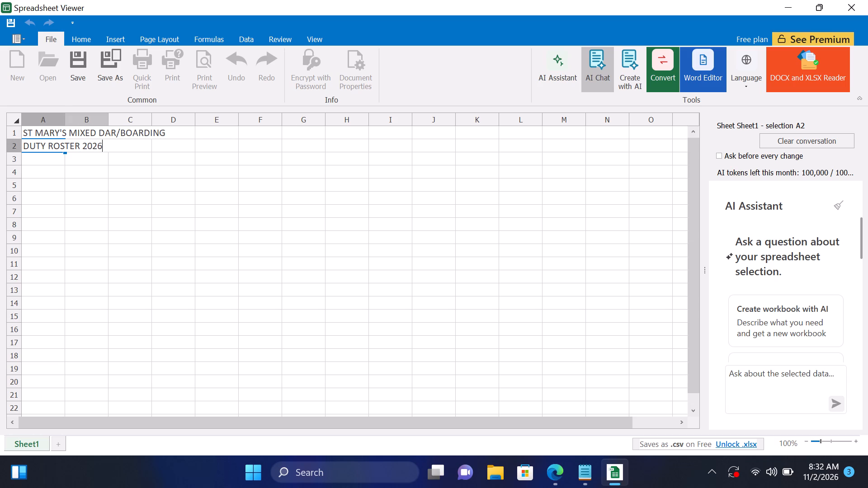
# Apply the Heading 1 cell style to the school title in cell A1.
pyautogui.click(89, 33)
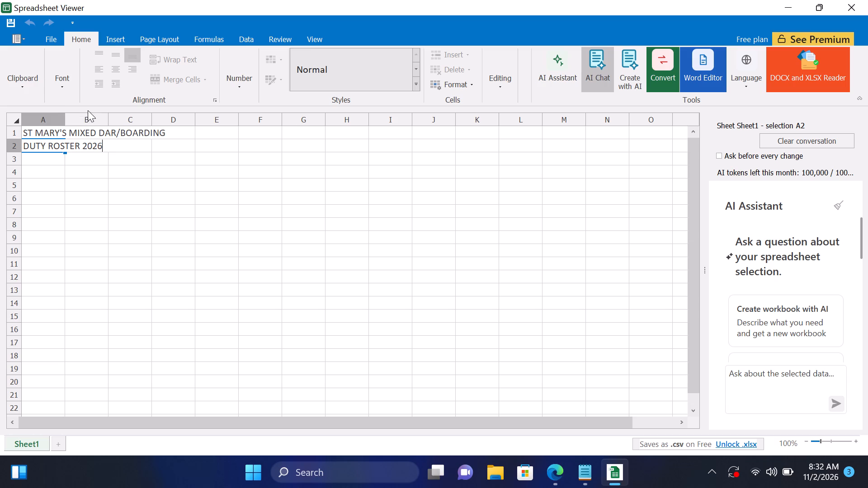
pyautogui.click(24, 131)
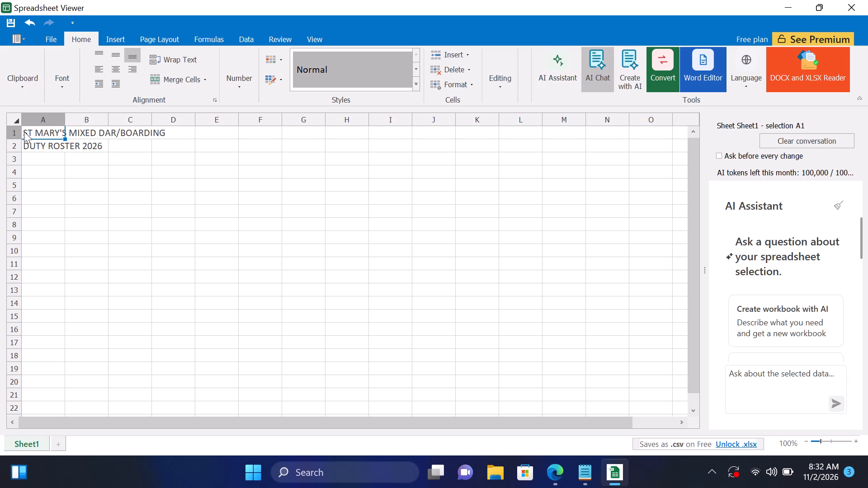
pyautogui.click(29, 130)
pyautogui.click(417, 72)
pyautogui.click(417, 72)
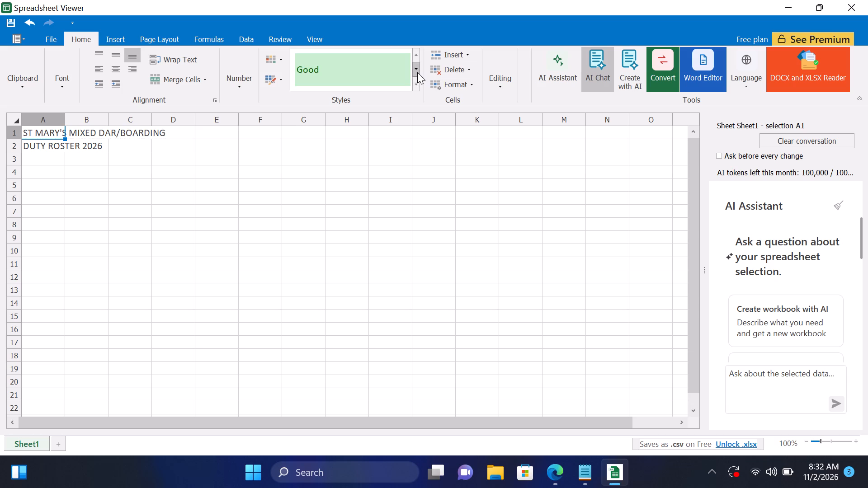
pyautogui.click(415, 85)
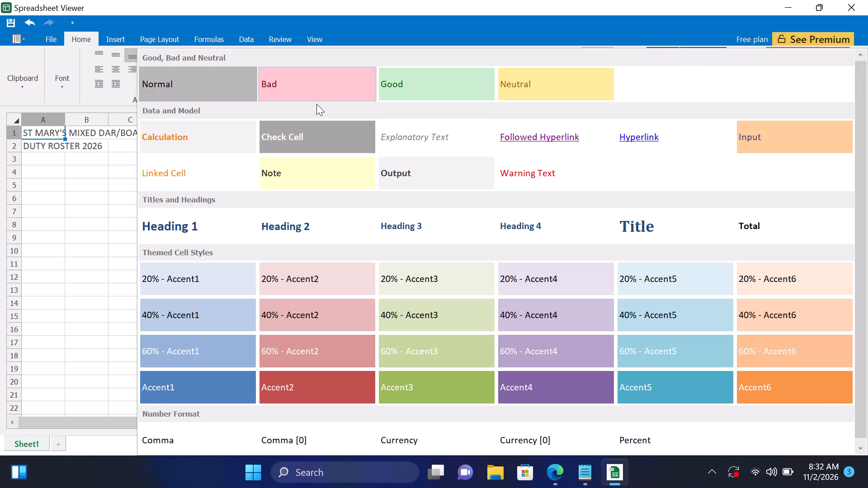
pyautogui.moveTo(316, 104); pyautogui.dragTo(267, 242)
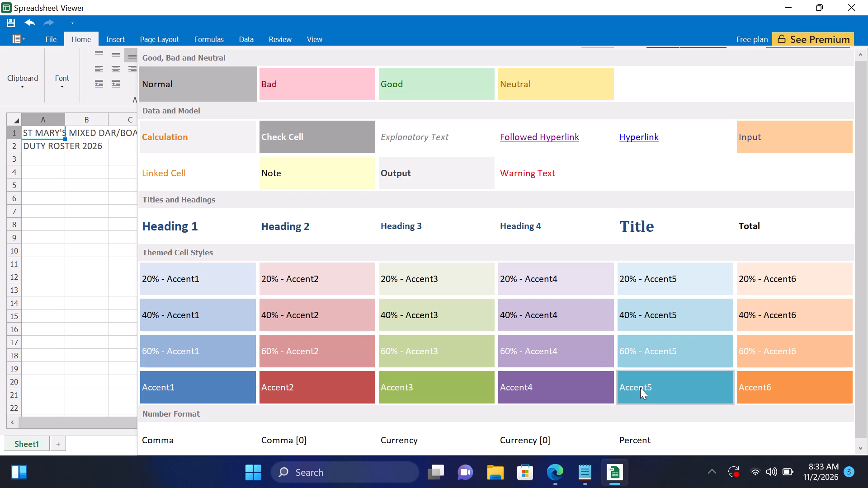
pyautogui.tripleClick(864, 449)
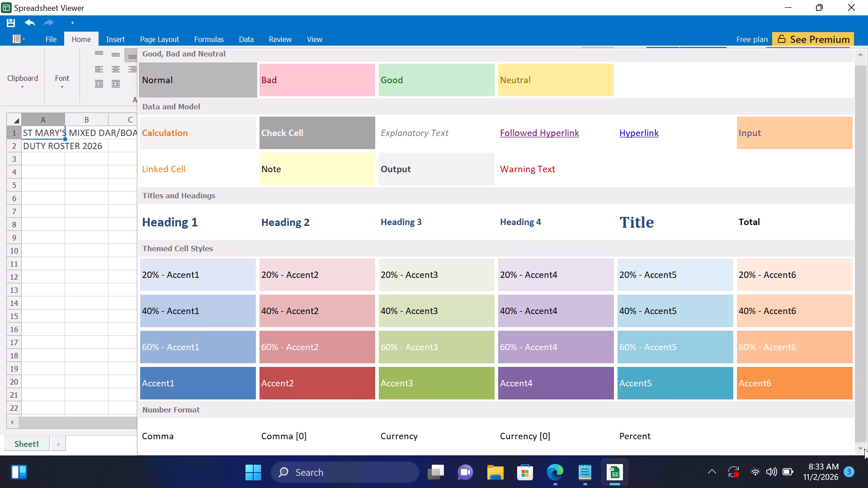
pyautogui.click(864, 449)
pyautogui.moveTo(864, 449); pyautogui.dragTo(563, 374)
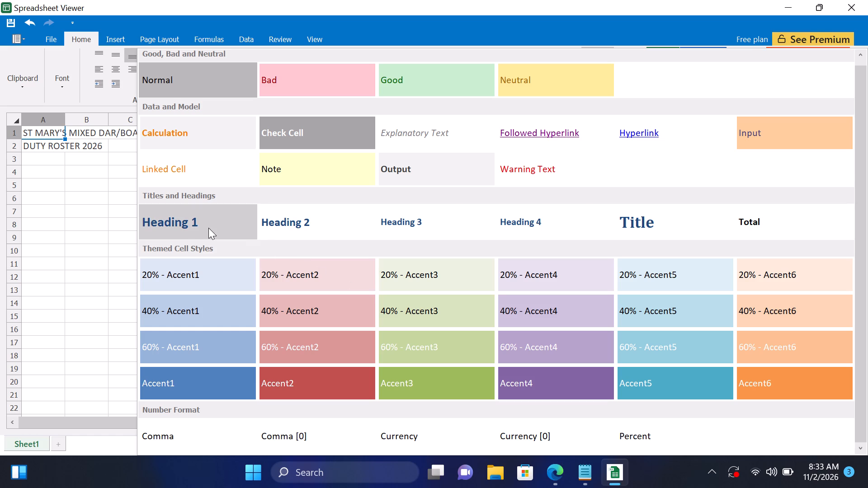
pyautogui.click(208, 228)
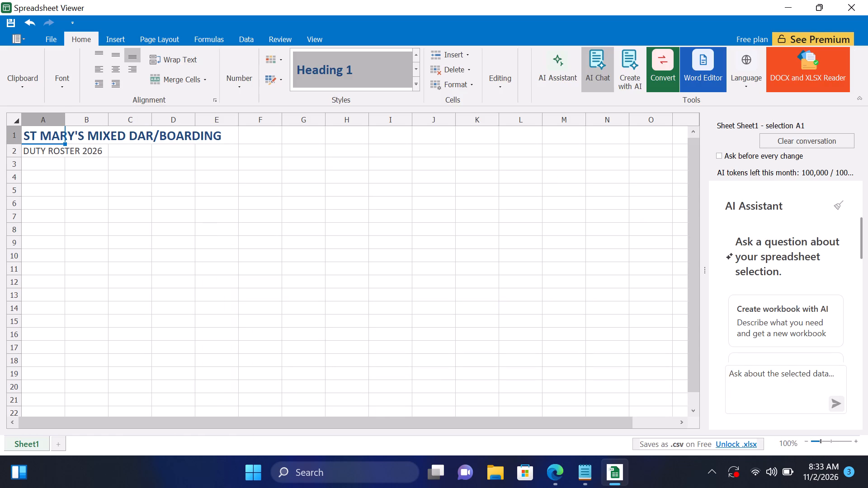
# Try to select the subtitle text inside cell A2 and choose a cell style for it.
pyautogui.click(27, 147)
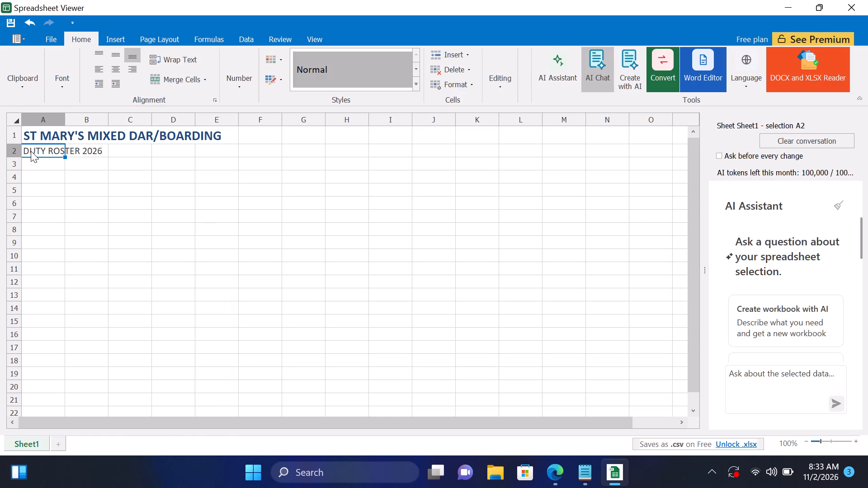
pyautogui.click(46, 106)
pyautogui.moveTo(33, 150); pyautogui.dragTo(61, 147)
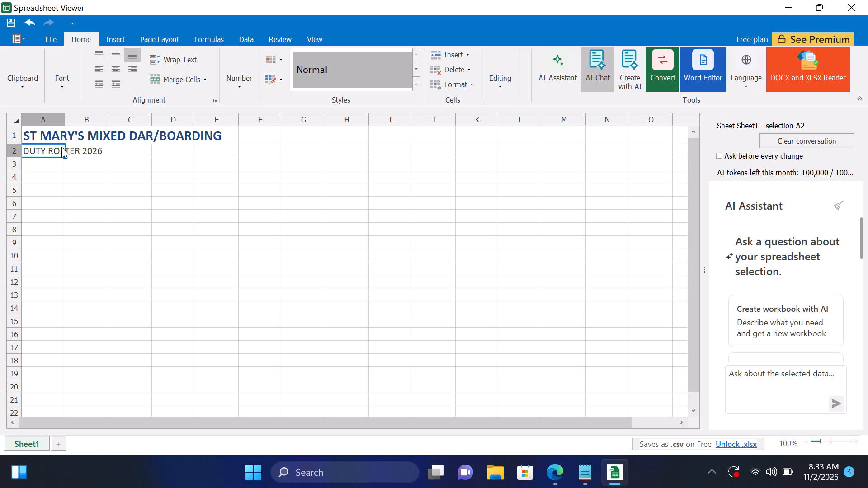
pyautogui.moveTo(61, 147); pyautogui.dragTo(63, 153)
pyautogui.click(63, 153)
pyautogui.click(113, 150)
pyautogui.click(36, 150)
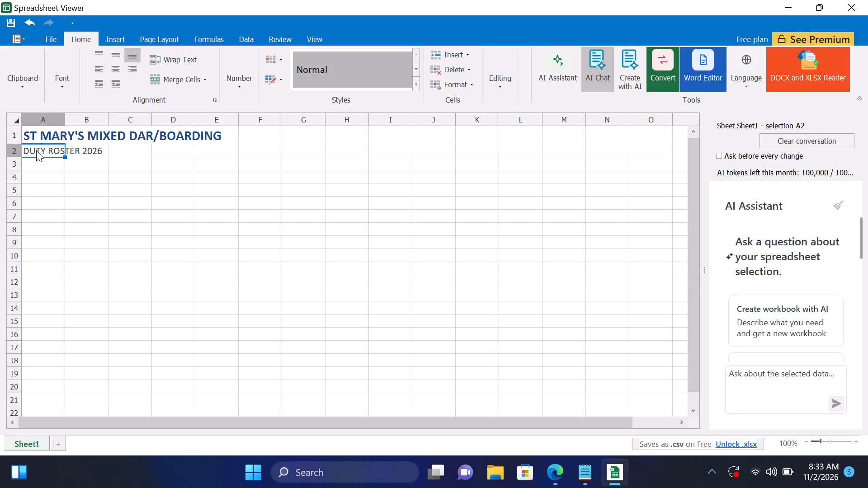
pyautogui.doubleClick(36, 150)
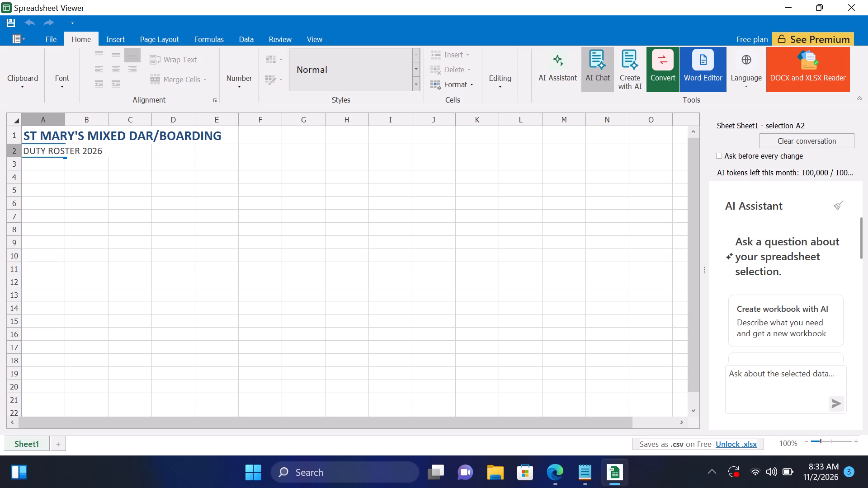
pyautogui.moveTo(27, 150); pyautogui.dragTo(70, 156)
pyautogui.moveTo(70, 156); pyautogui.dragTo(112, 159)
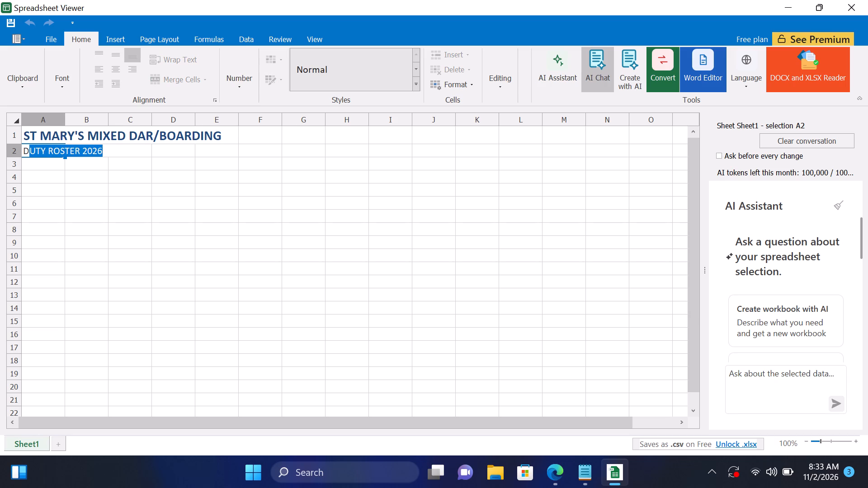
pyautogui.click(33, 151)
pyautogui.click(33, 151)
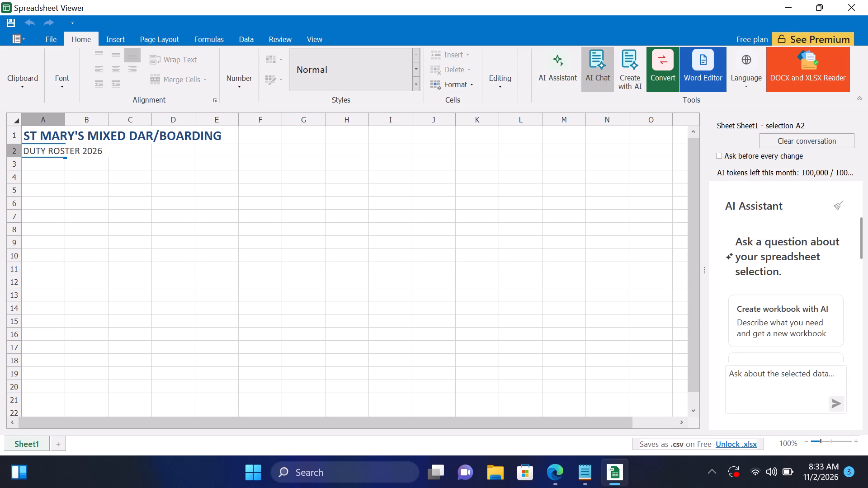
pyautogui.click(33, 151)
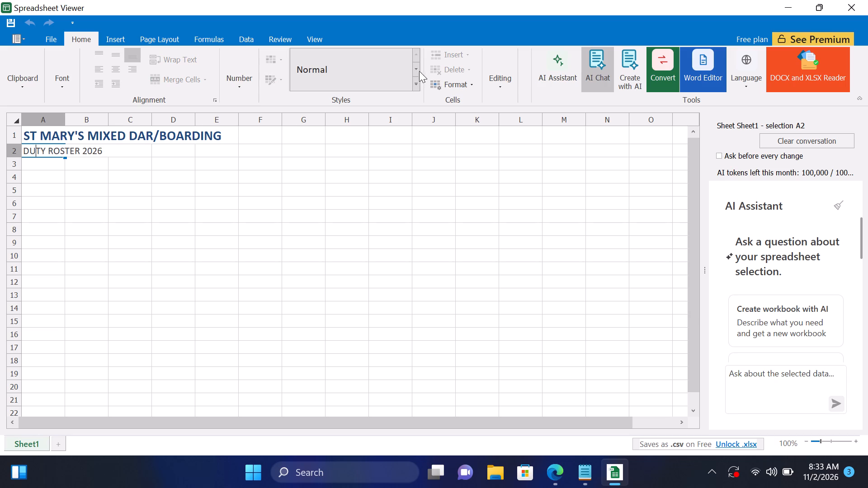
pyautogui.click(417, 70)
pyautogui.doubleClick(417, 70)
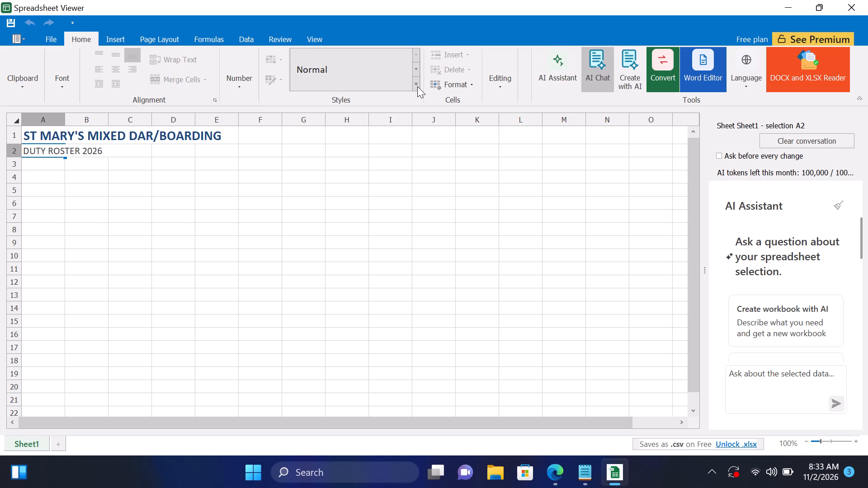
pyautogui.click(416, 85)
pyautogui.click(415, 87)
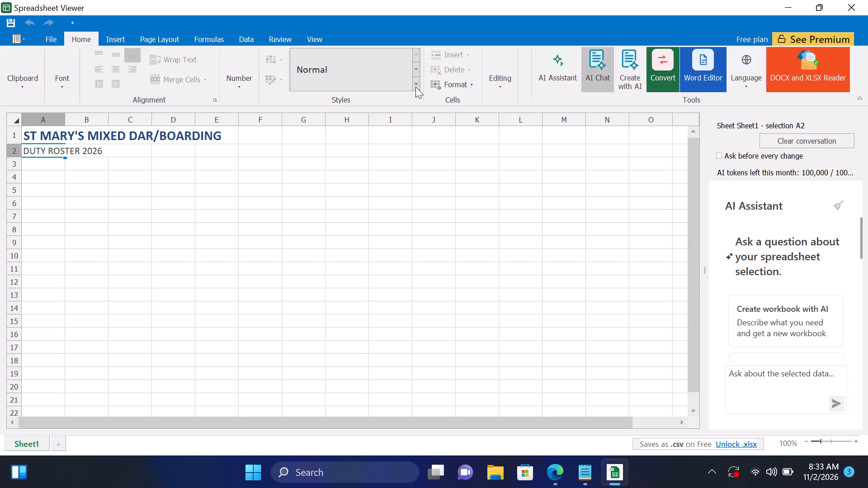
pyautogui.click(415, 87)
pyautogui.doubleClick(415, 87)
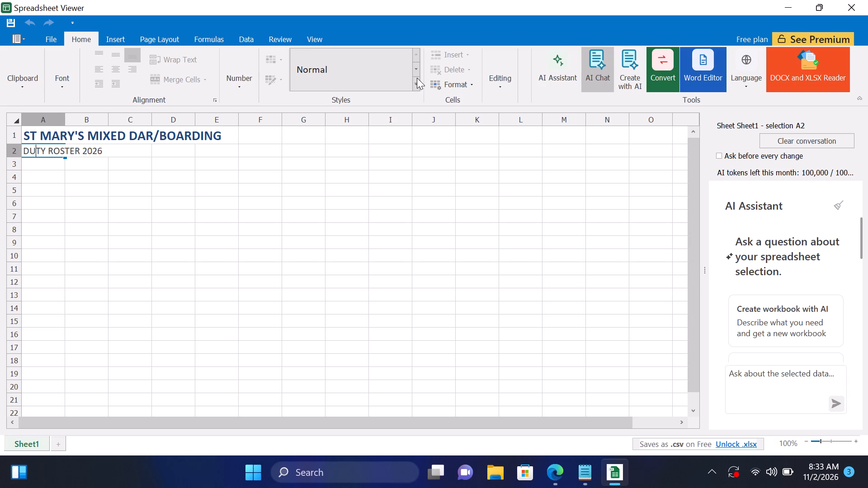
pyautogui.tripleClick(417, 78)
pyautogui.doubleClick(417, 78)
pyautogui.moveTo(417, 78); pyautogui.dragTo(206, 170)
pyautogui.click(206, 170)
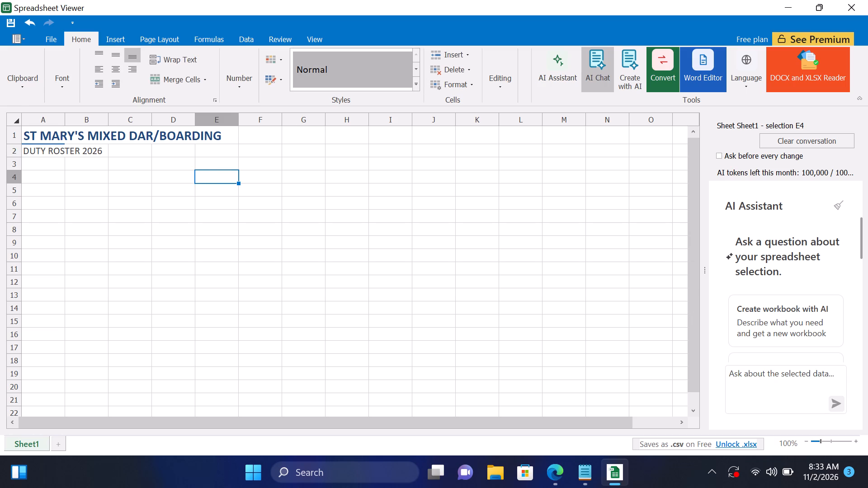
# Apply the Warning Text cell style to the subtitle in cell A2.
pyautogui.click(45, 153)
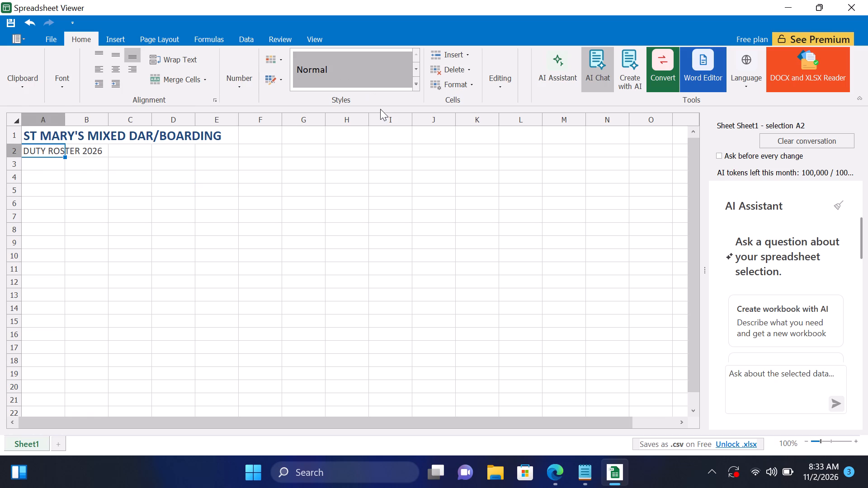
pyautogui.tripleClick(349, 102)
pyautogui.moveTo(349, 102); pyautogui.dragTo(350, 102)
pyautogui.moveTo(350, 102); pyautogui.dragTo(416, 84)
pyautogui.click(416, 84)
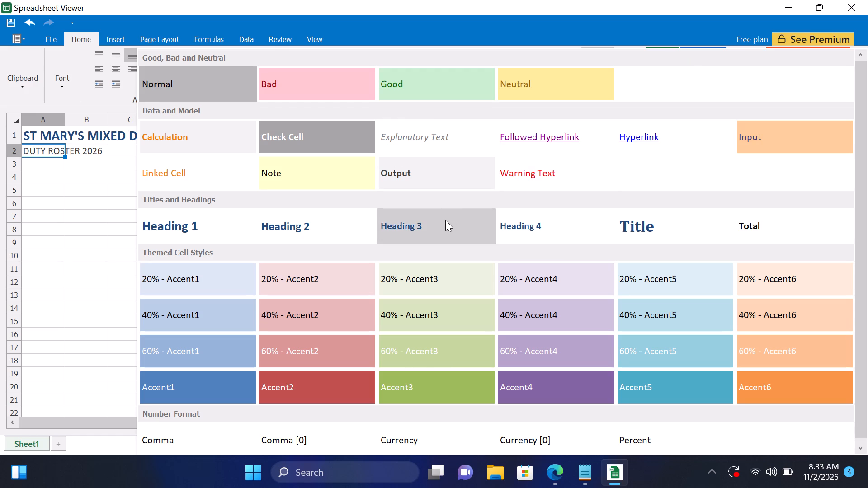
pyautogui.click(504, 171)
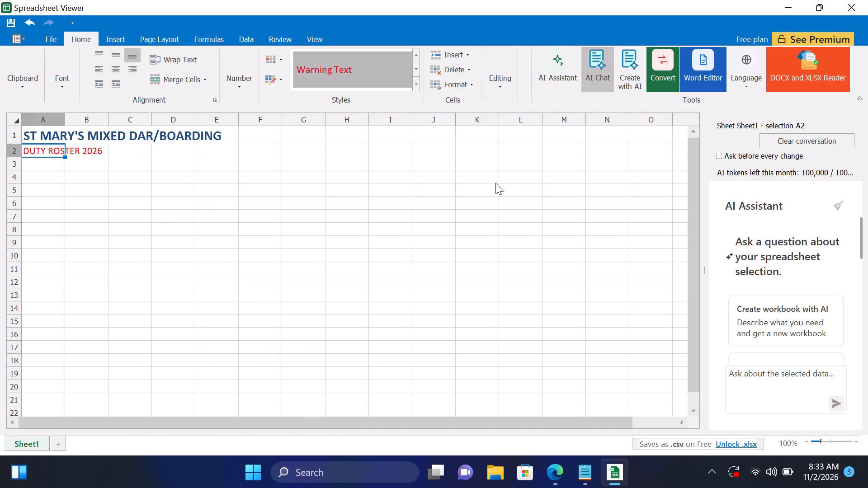
# Apply the Heading 2 cell style to the subtitle in cell A2.
pyautogui.click(415, 66)
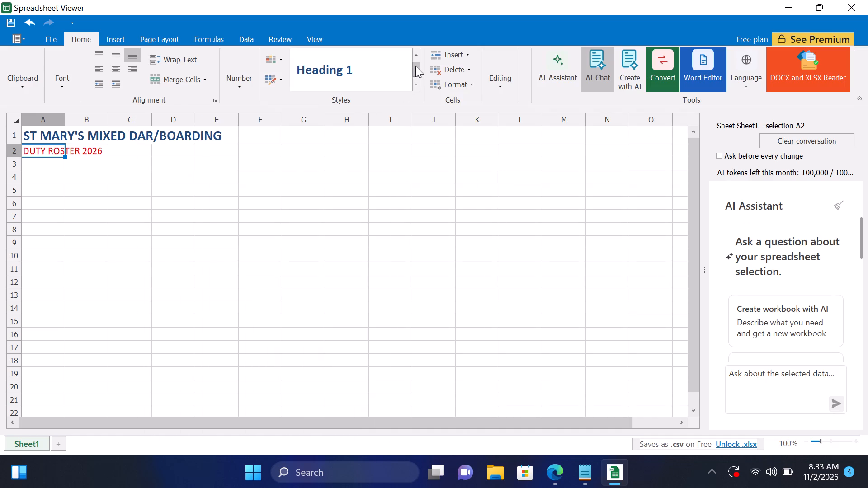
pyautogui.click(415, 85)
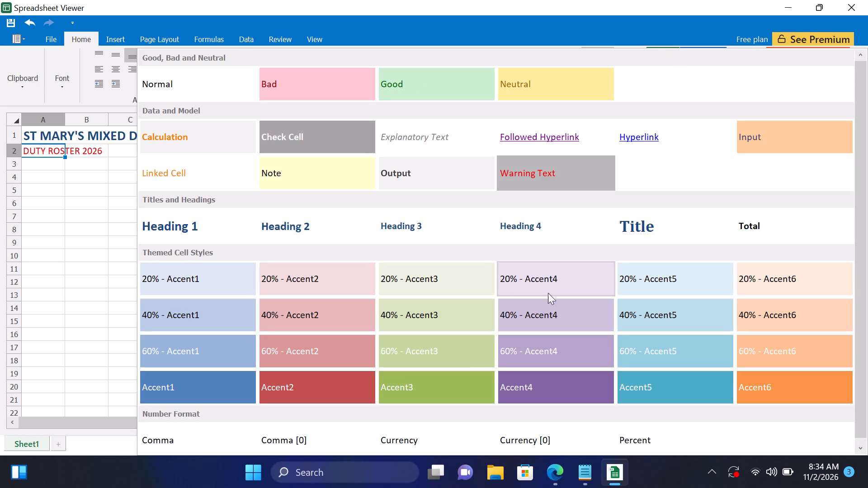
pyautogui.click(334, 231)
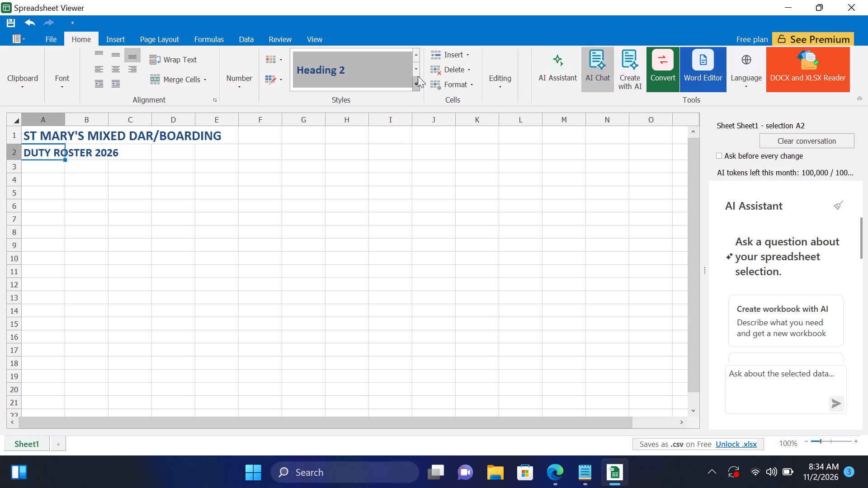
# Enter the column header "WEEK" in cell A3, below the subtitle.
pyautogui.click(51, 163)
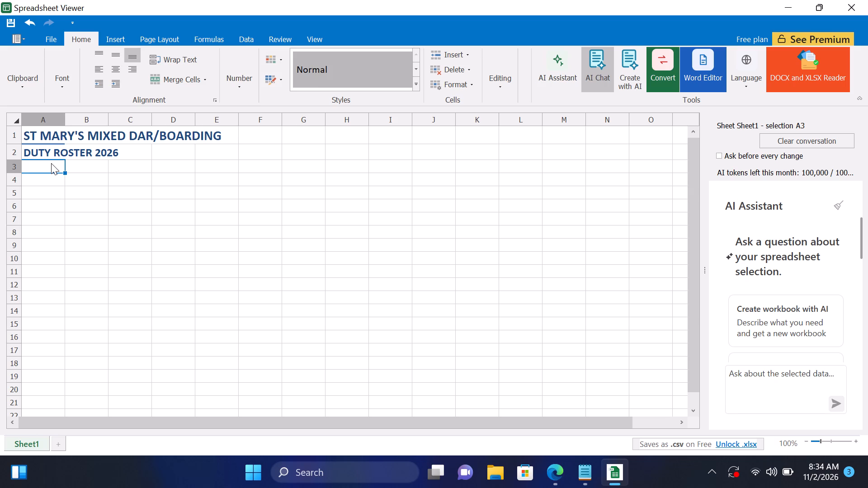
pyautogui.write('WEE')
pyautogui.press('k')
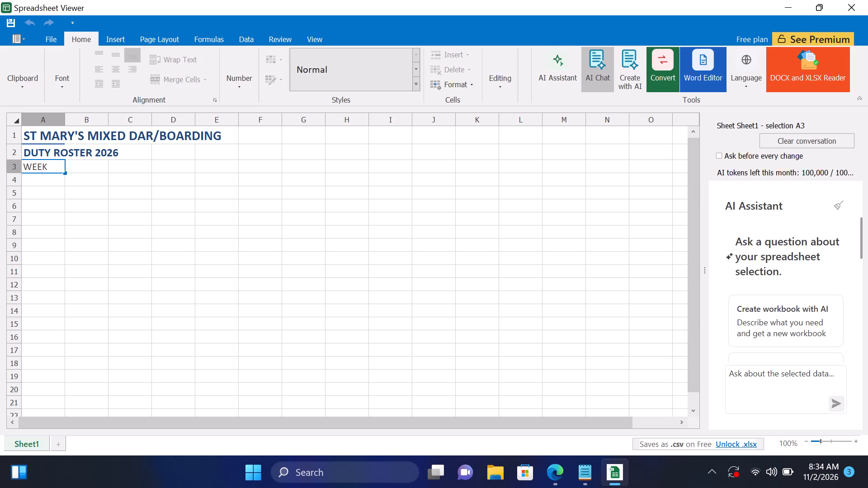
pyautogui.click(90, 162)
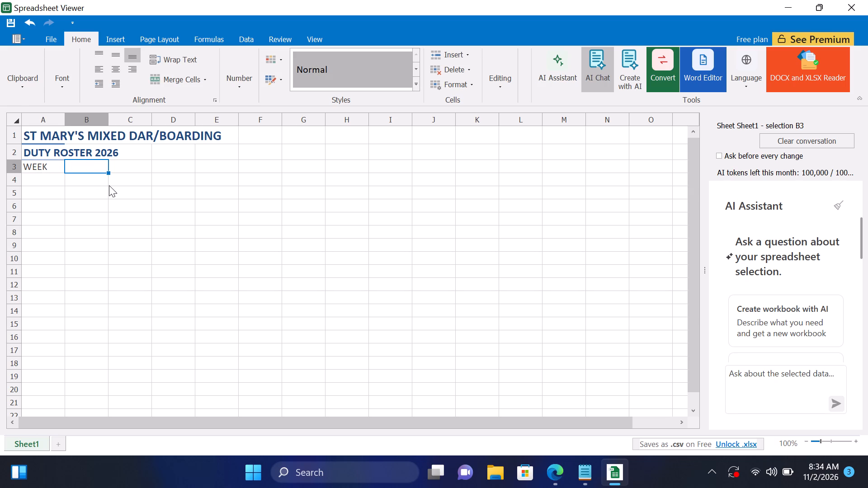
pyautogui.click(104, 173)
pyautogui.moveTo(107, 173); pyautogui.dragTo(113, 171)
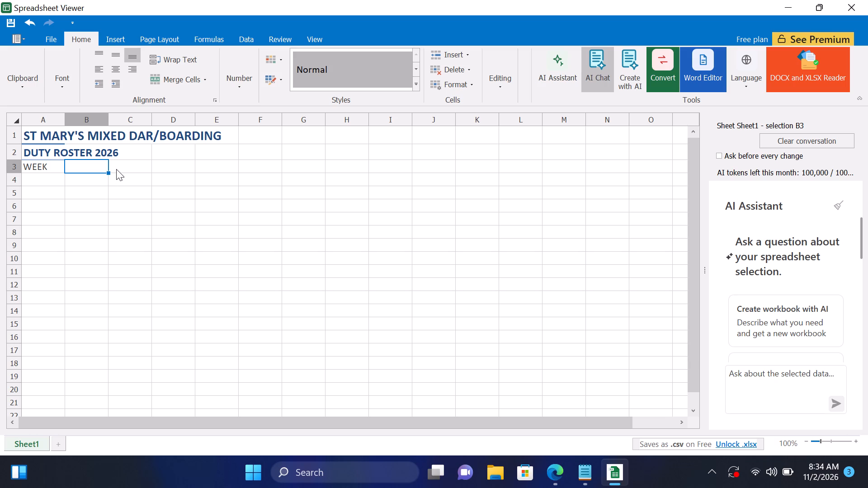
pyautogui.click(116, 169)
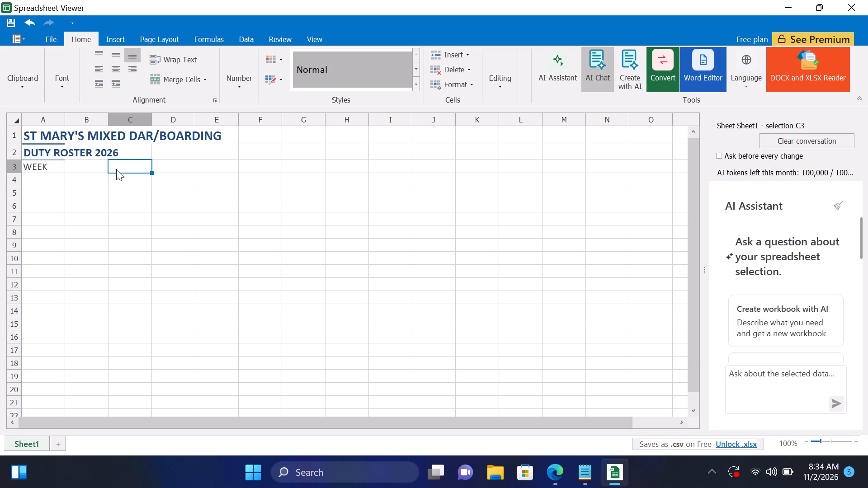
# Replace the header text in cell A3 with "NO.".
pyautogui.click(80, 169)
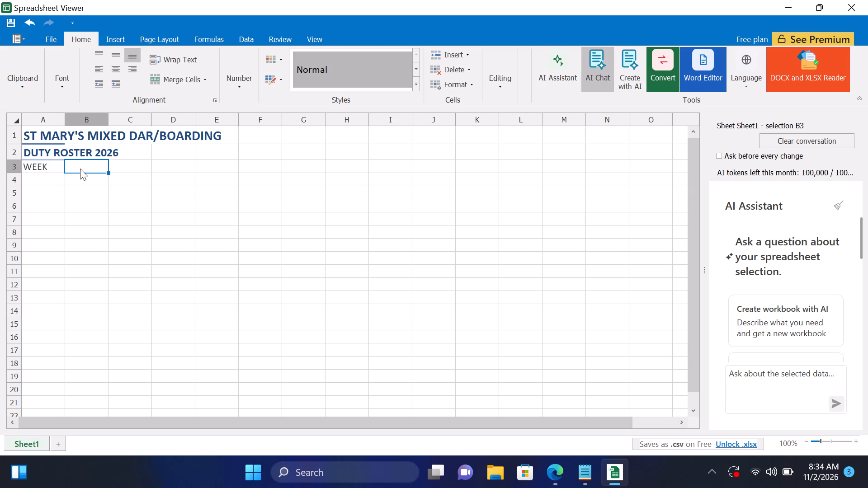
pyautogui.click(44, 166)
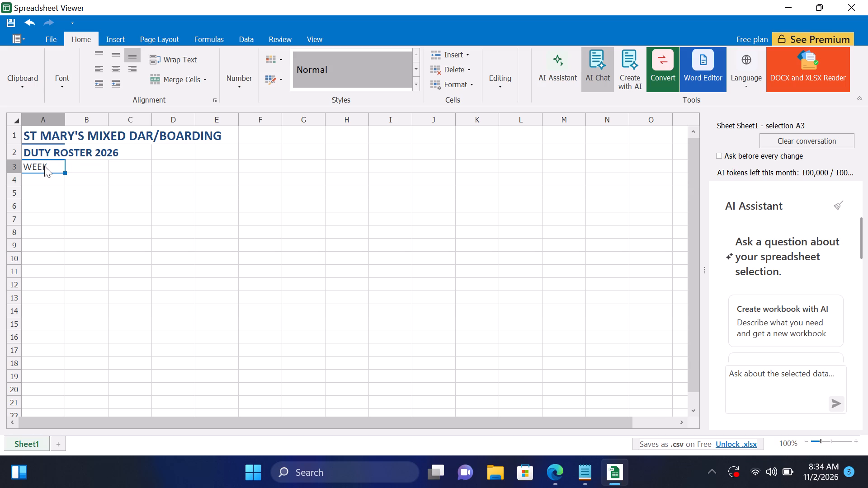
pyautogui.press('BackSpace')
pyautogui.press('BackSpace')
pyautogui.press('BackSpace')
pyautogui.press('BackSpace')
pyautogui.click(51, 151)
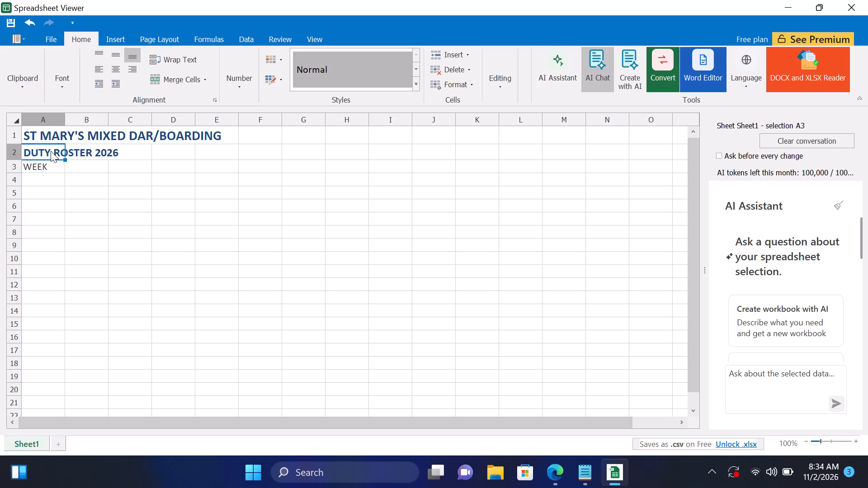
pyautogui.click(48, 172)
pyautogui.doubleClick(48, 169)
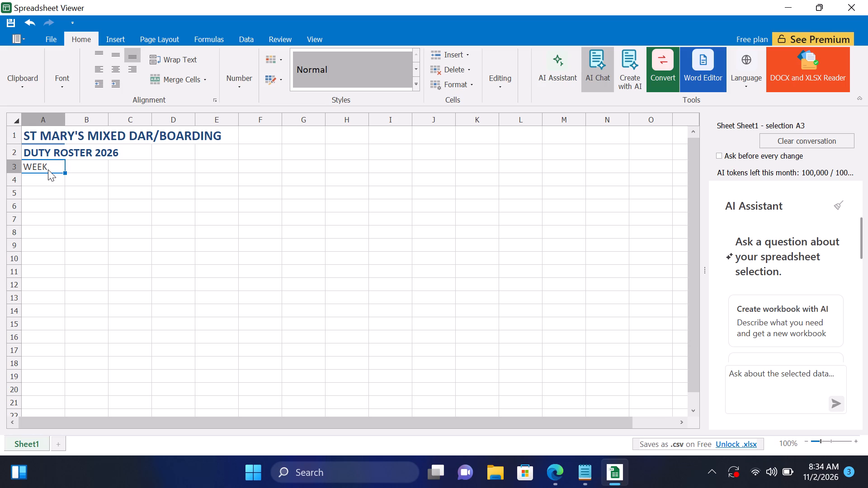
pyautogui.press('BackSpace')
pyautogui.press('BackSpace')
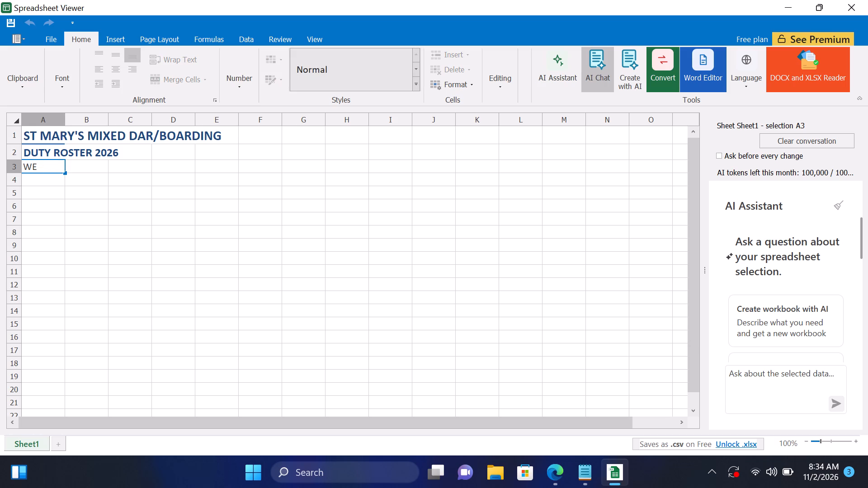
pyautogui.press('BackSpace')
pyautogui.press('BackSpace')
pyautogui.write('NO')
pyautogui.press('.')
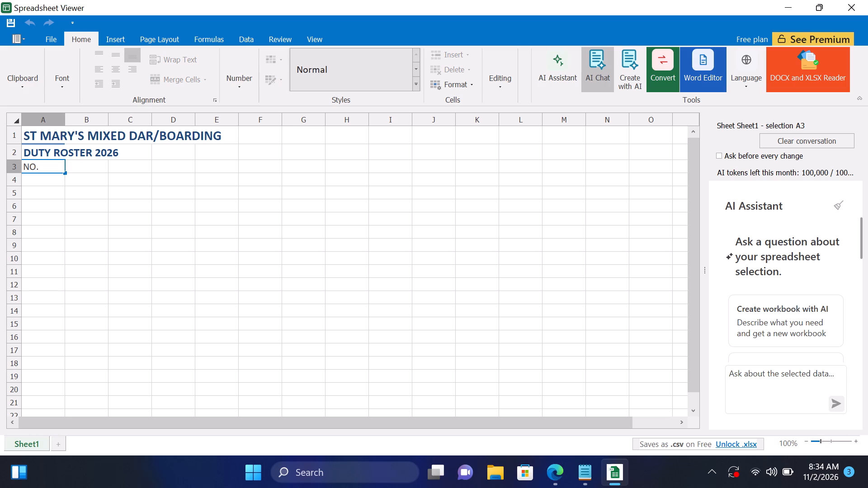
# Enter the column headers "WEEK" in cell B3 and "NAMES" in cell C3.
pyautogui.click(73, 167)
pyautogui.write('WEE')
pyautogui.press('k')
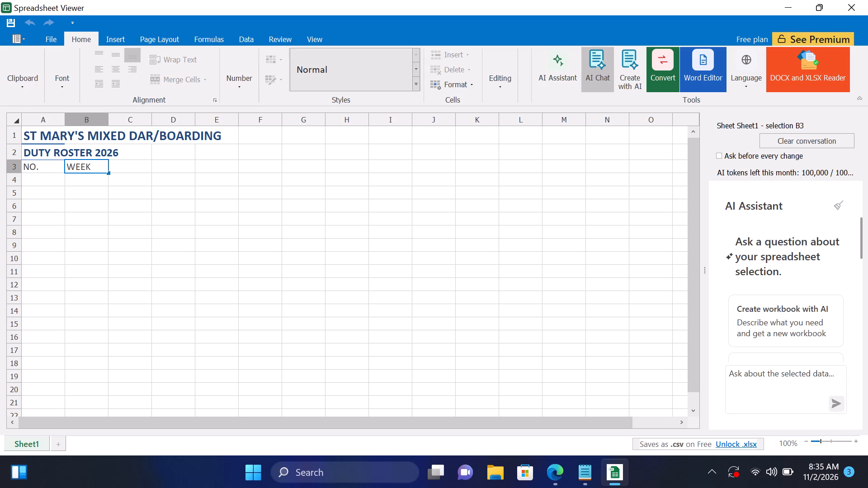
pyautogui.click(132, 167)
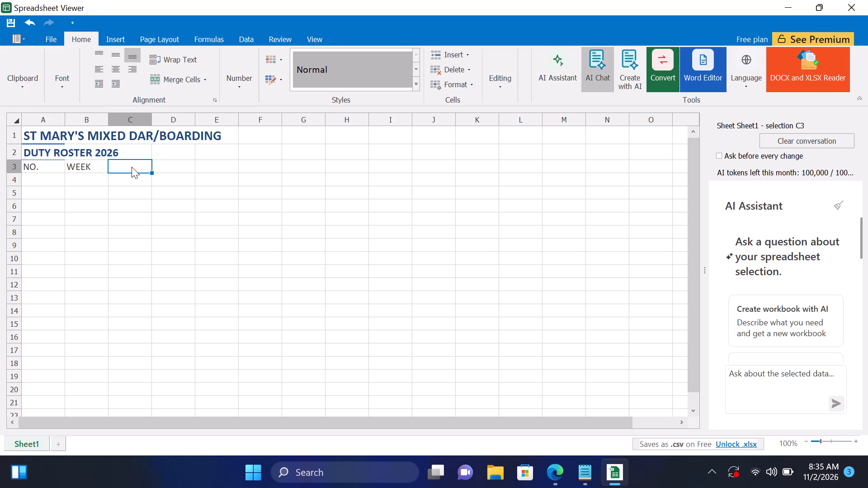
pyautogui.write('NAM')
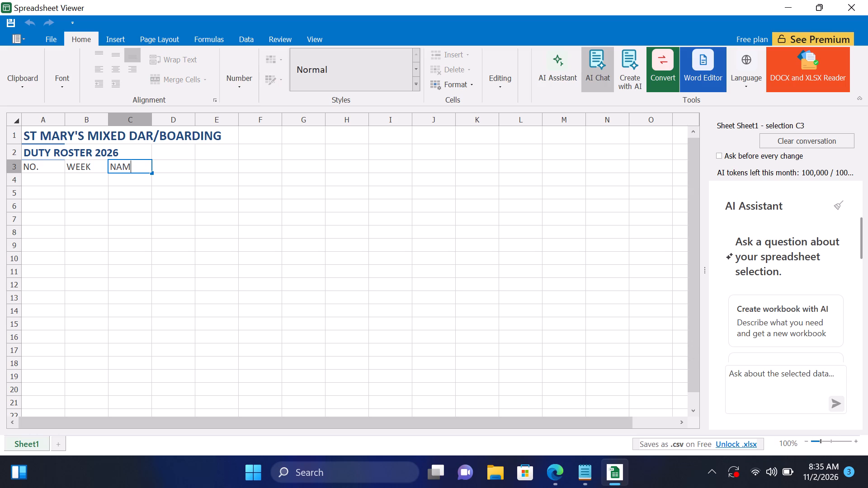
pyautogui.write('ES')
# Number the first three rows under the NO. header by entering 1, 2 and 3 in cells A4 to A6.
pyautogui.click(42, 179)
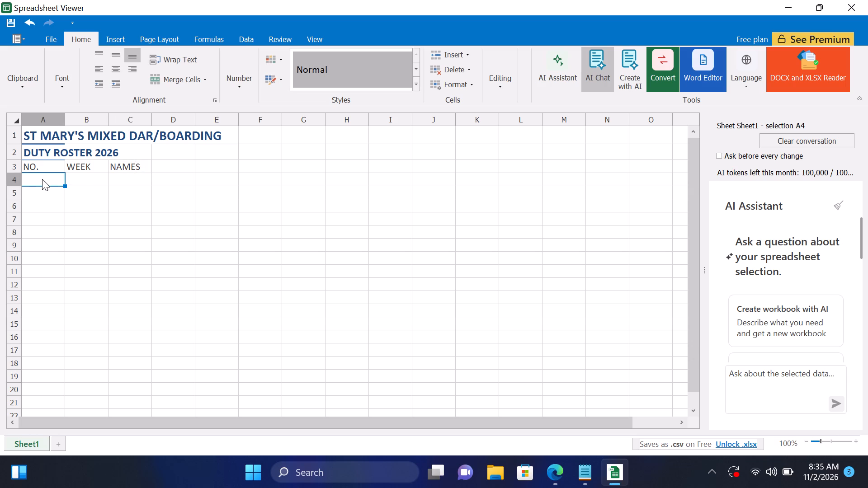
pyautogui.press('1')
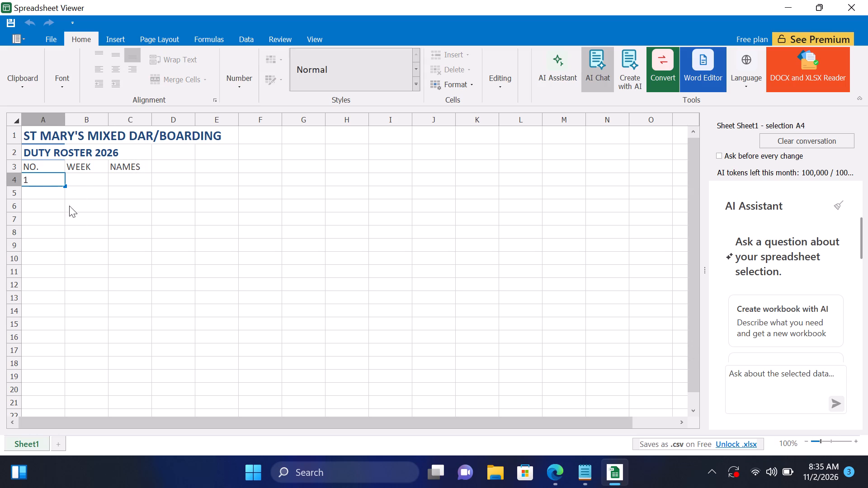
pyautogui.click(50, 196)
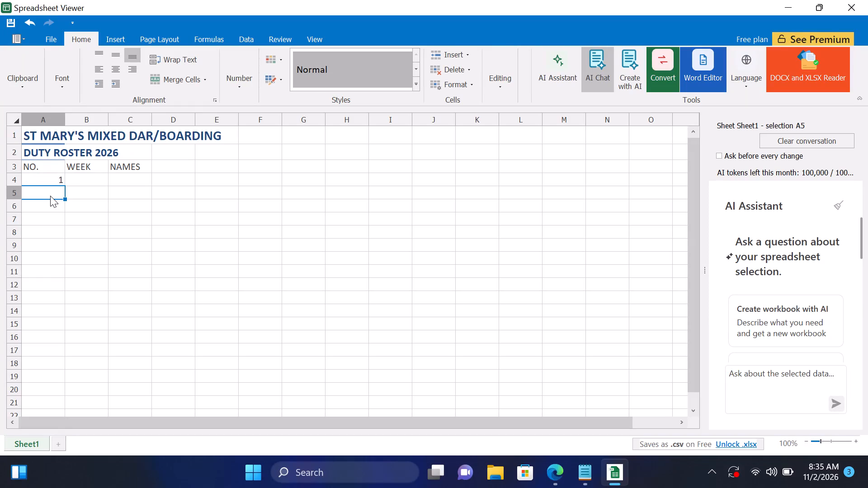
pyautogui.press('2')
pyautogui.click(50, 211)
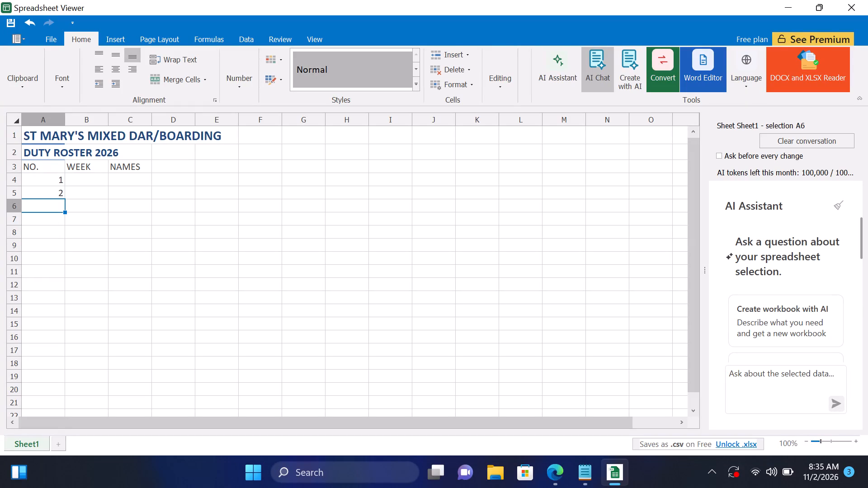
pyautogui.press('3')
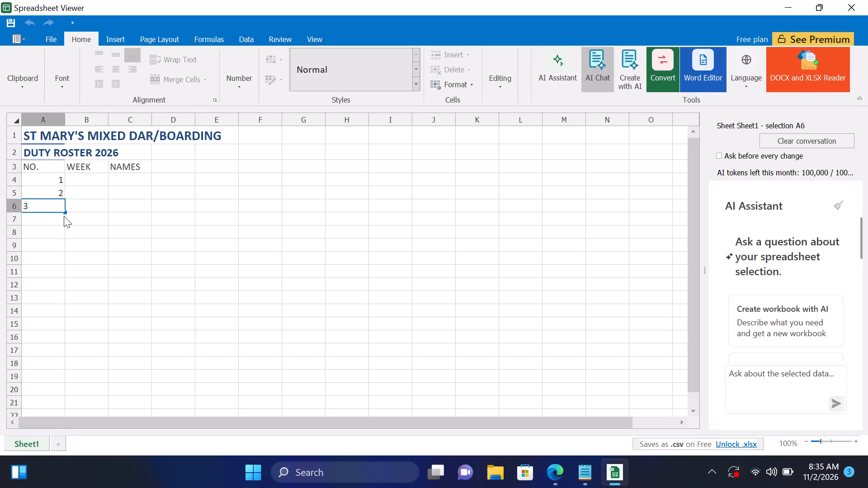
pyautogui.click(65, 213)
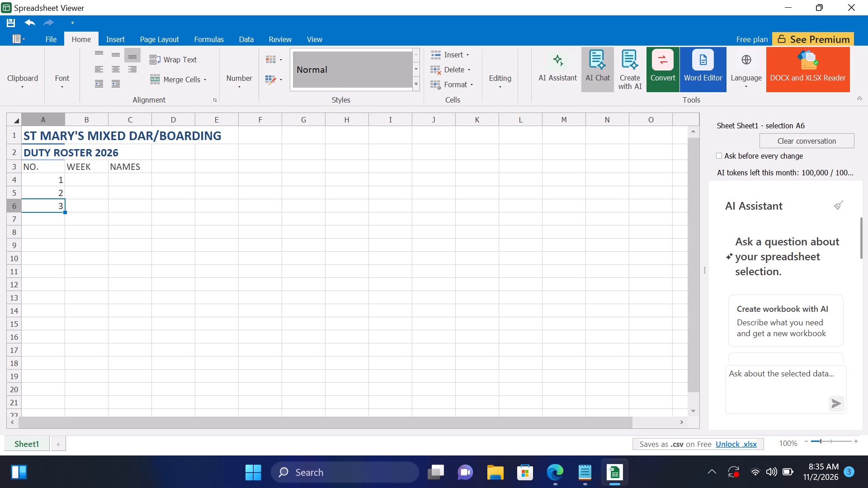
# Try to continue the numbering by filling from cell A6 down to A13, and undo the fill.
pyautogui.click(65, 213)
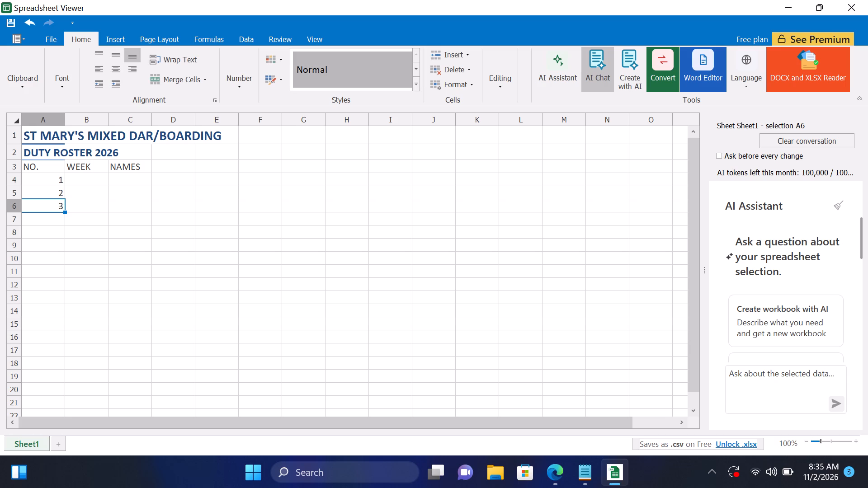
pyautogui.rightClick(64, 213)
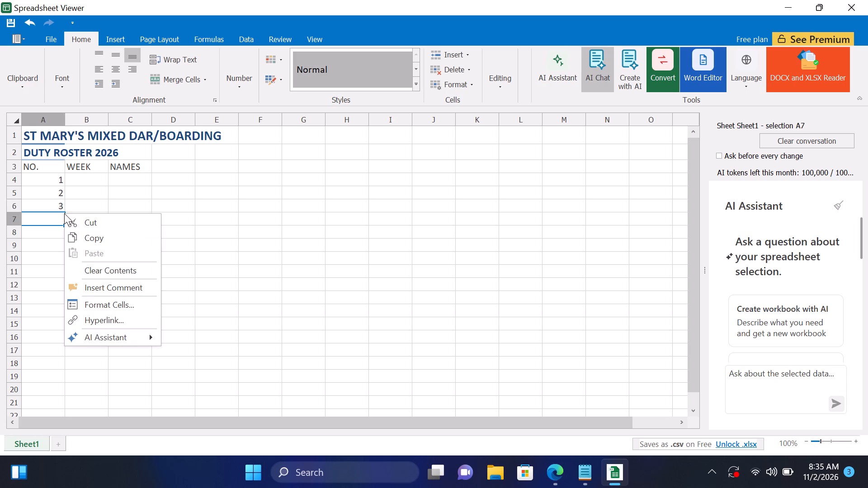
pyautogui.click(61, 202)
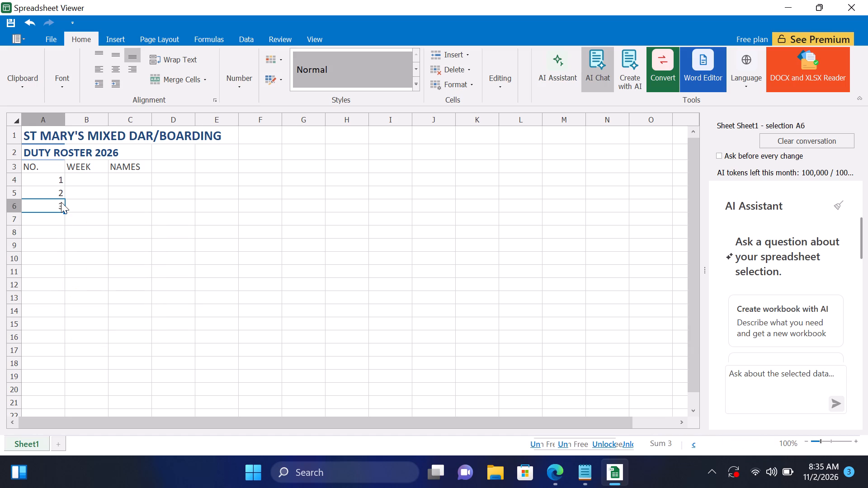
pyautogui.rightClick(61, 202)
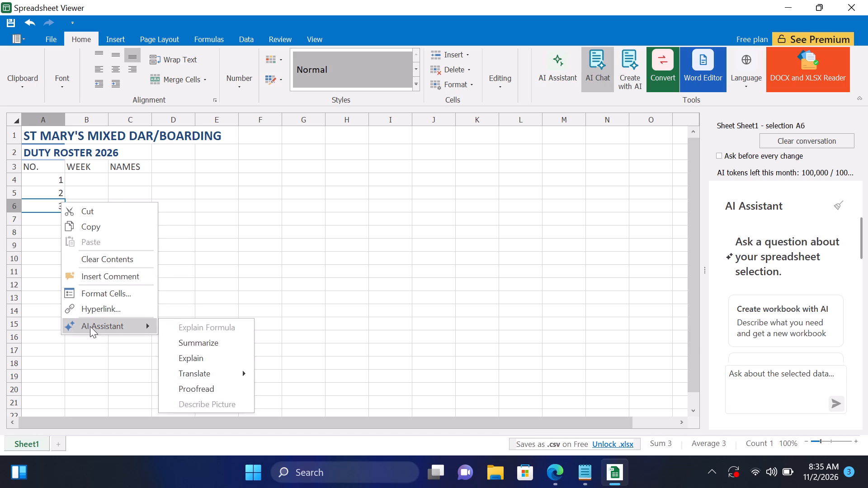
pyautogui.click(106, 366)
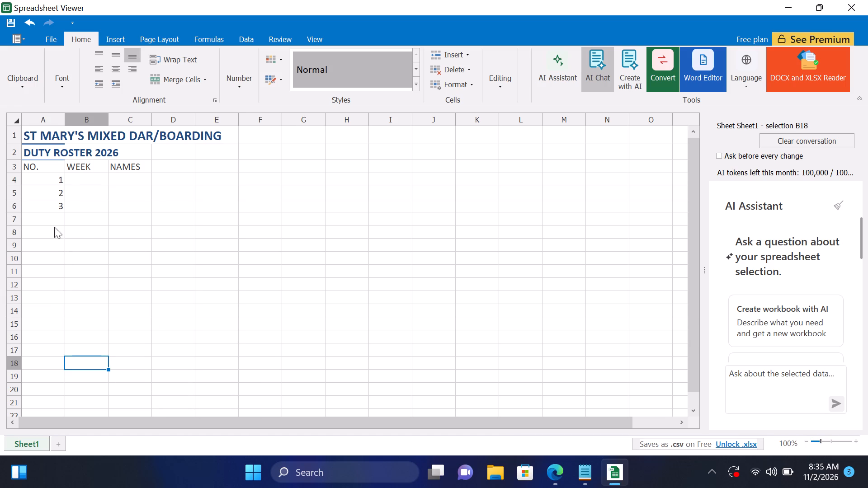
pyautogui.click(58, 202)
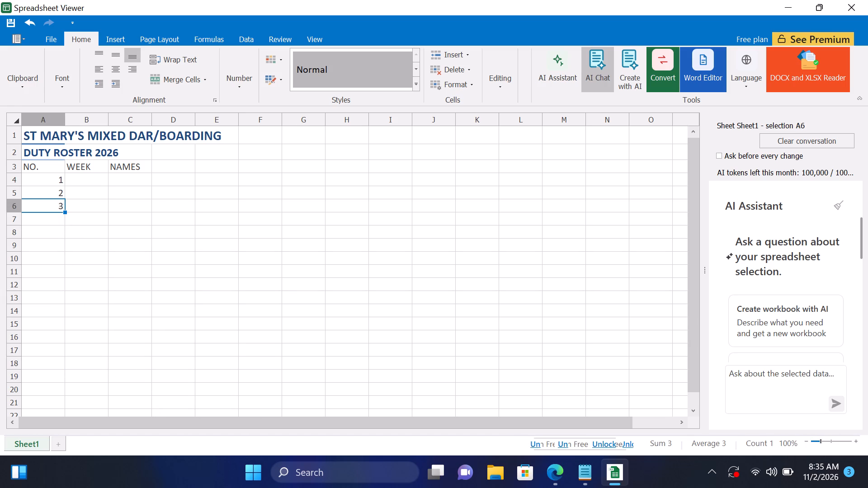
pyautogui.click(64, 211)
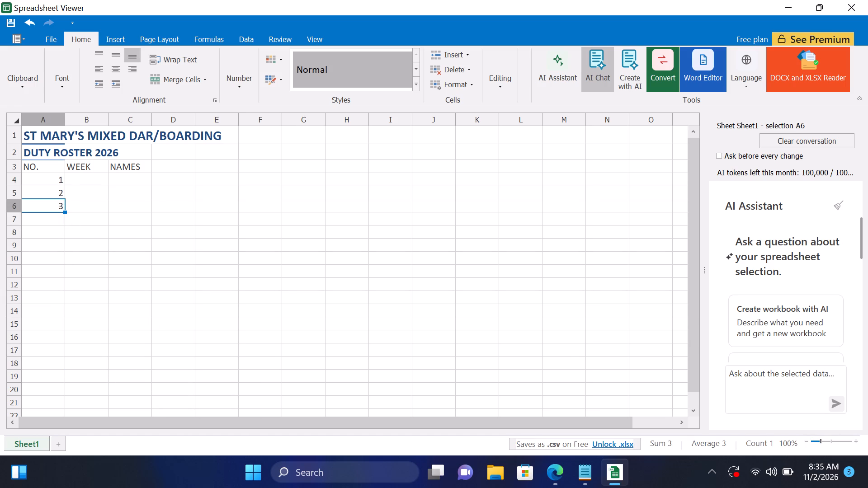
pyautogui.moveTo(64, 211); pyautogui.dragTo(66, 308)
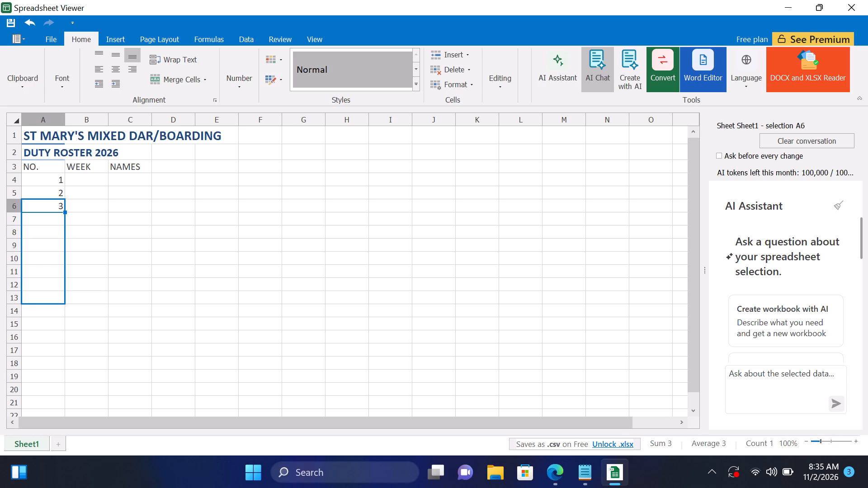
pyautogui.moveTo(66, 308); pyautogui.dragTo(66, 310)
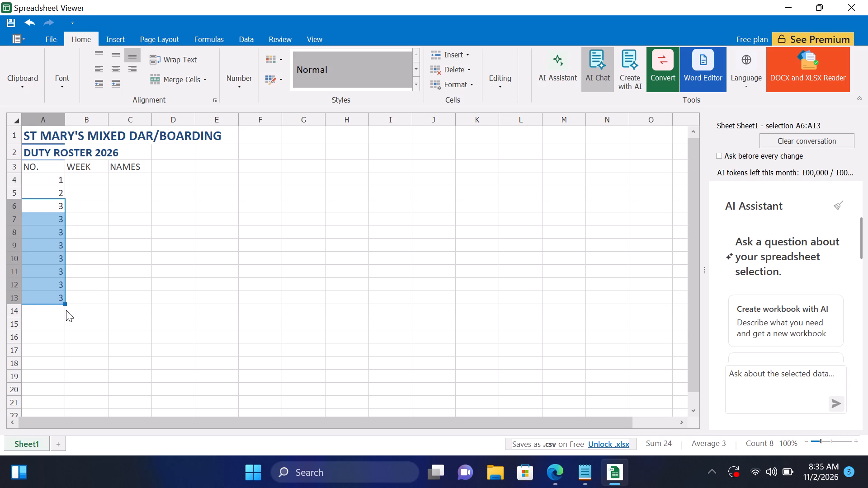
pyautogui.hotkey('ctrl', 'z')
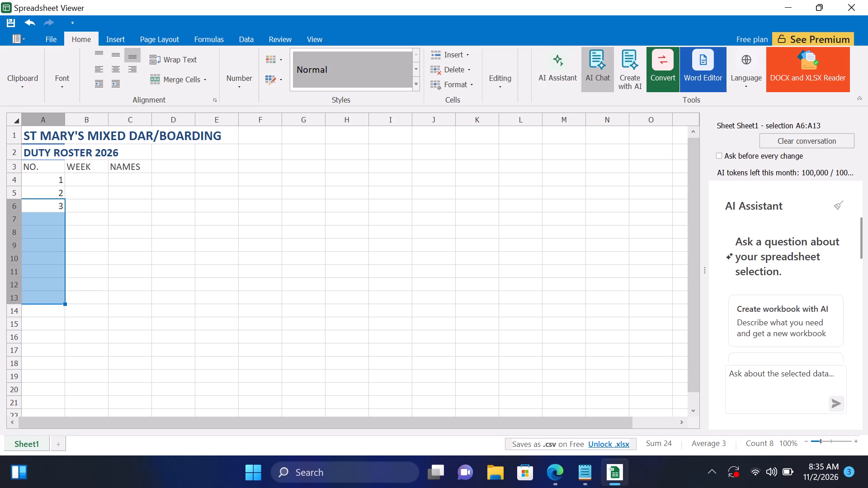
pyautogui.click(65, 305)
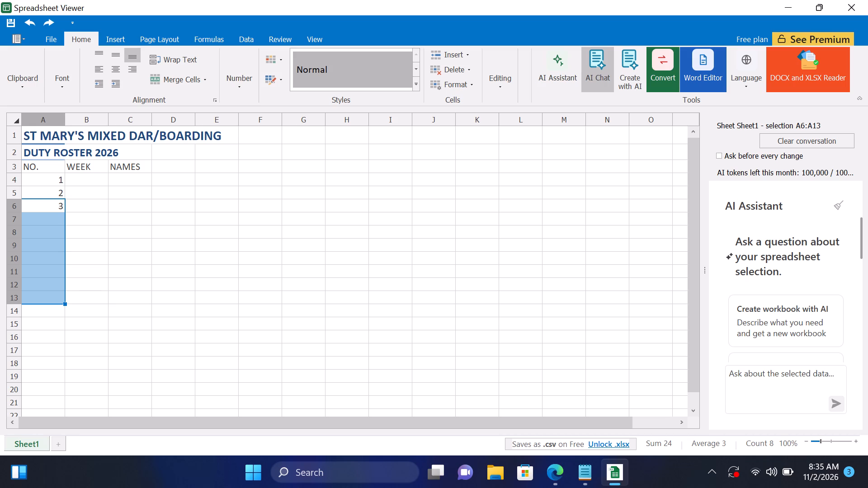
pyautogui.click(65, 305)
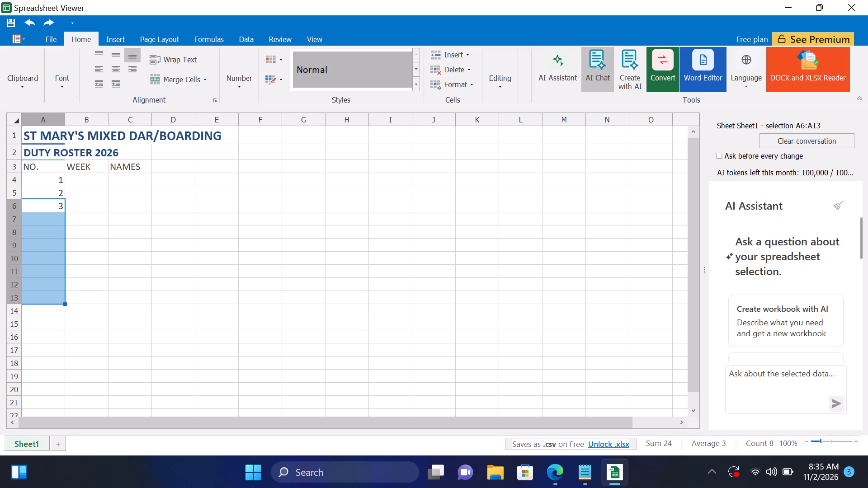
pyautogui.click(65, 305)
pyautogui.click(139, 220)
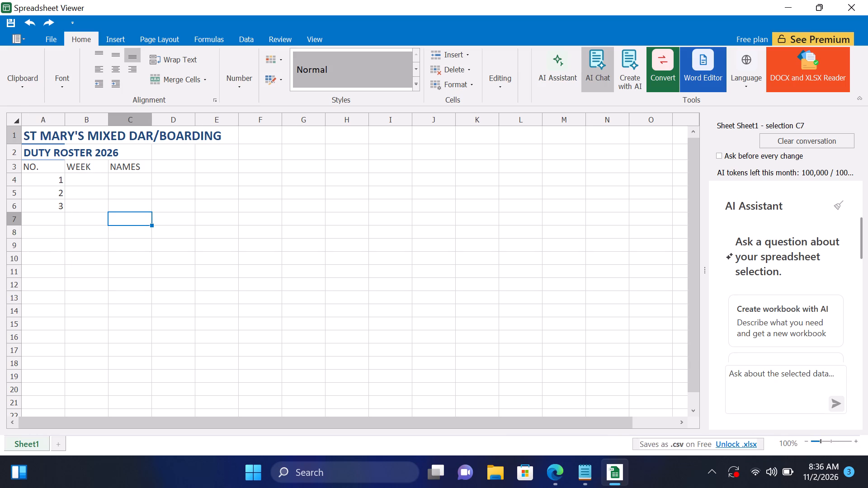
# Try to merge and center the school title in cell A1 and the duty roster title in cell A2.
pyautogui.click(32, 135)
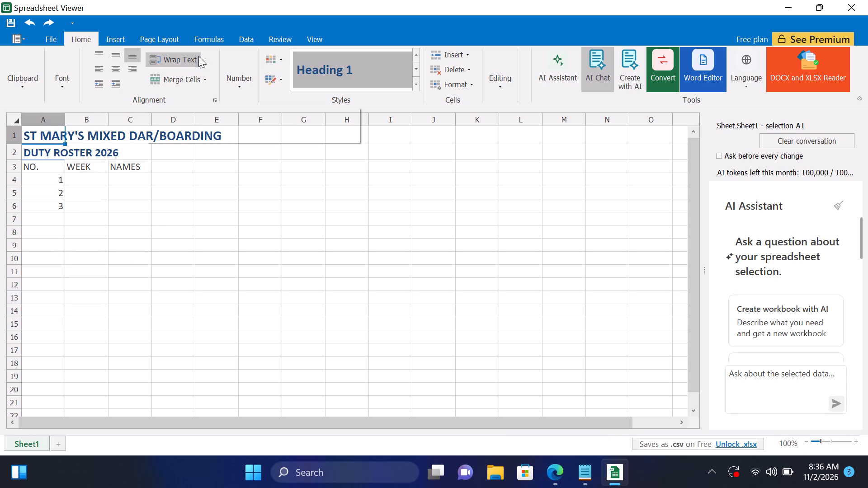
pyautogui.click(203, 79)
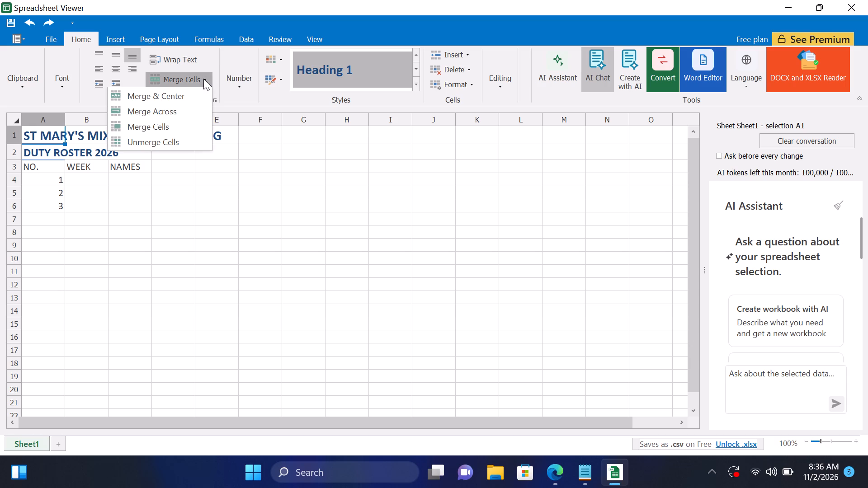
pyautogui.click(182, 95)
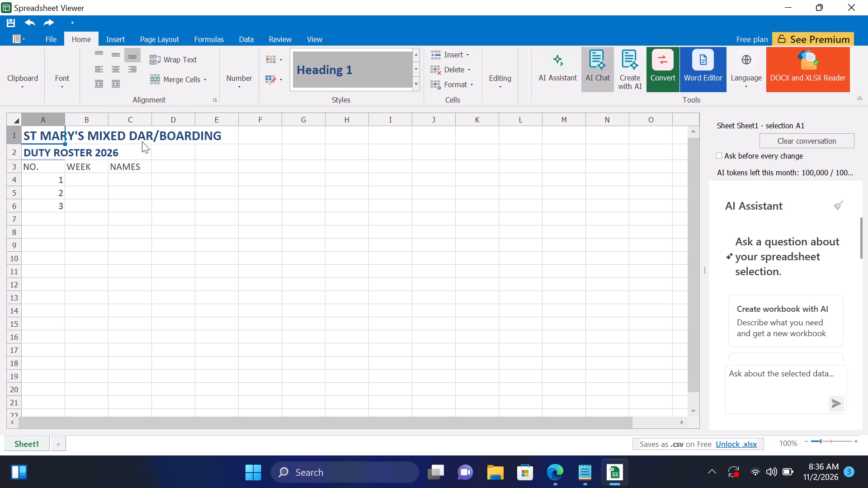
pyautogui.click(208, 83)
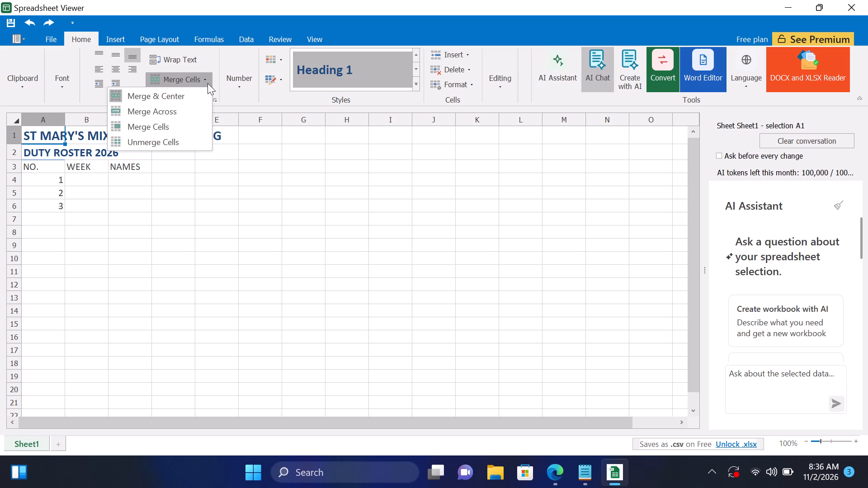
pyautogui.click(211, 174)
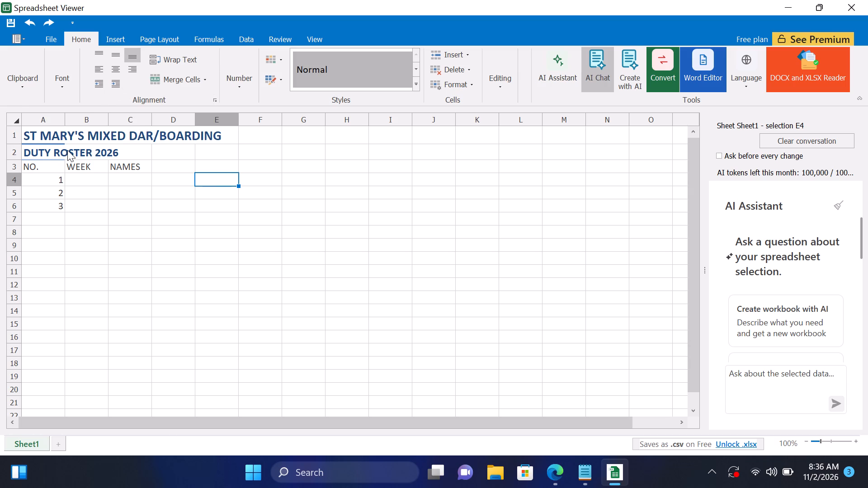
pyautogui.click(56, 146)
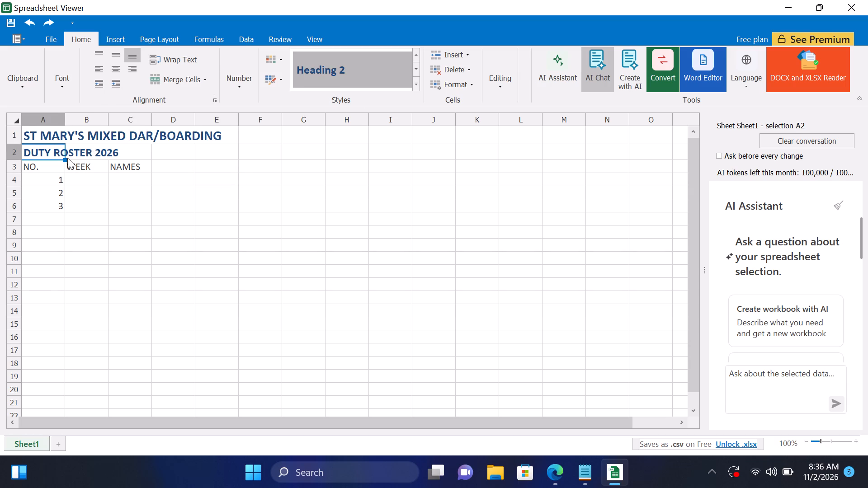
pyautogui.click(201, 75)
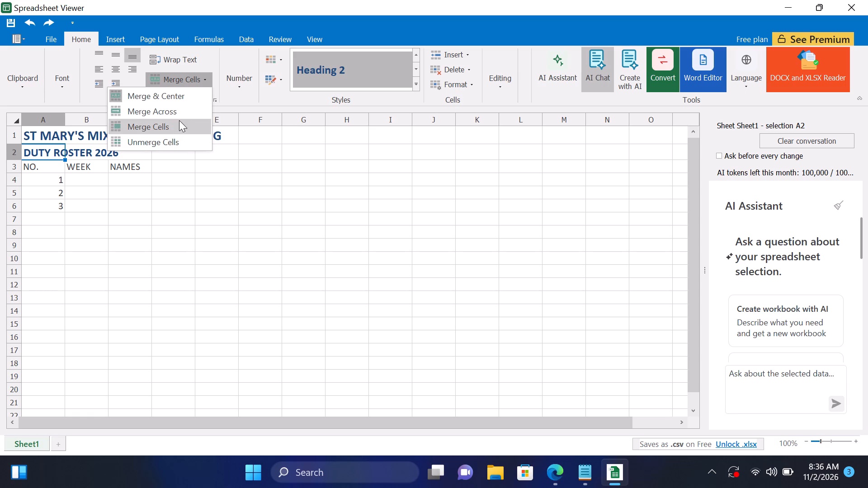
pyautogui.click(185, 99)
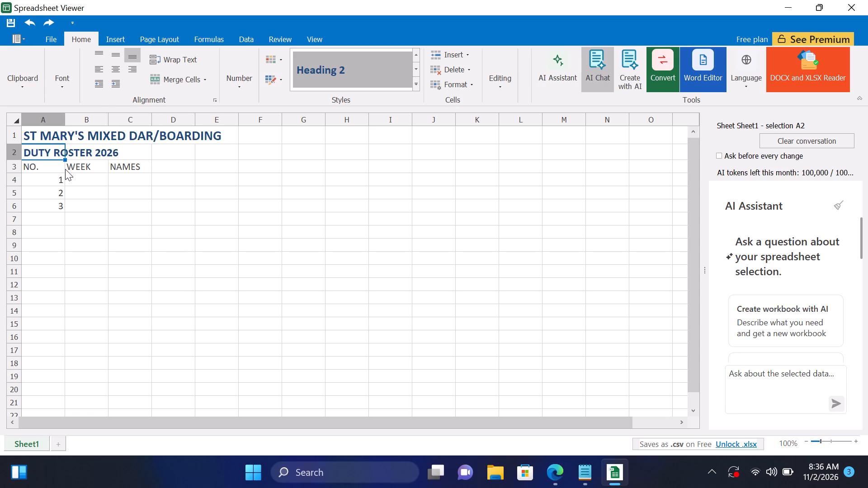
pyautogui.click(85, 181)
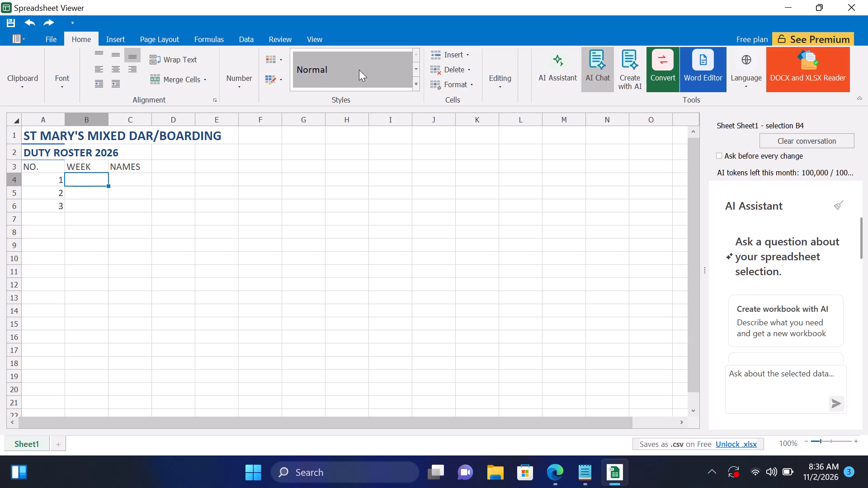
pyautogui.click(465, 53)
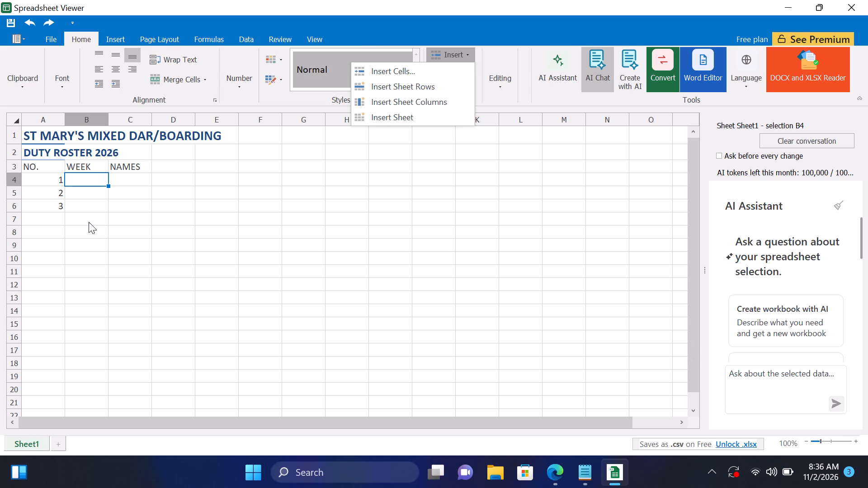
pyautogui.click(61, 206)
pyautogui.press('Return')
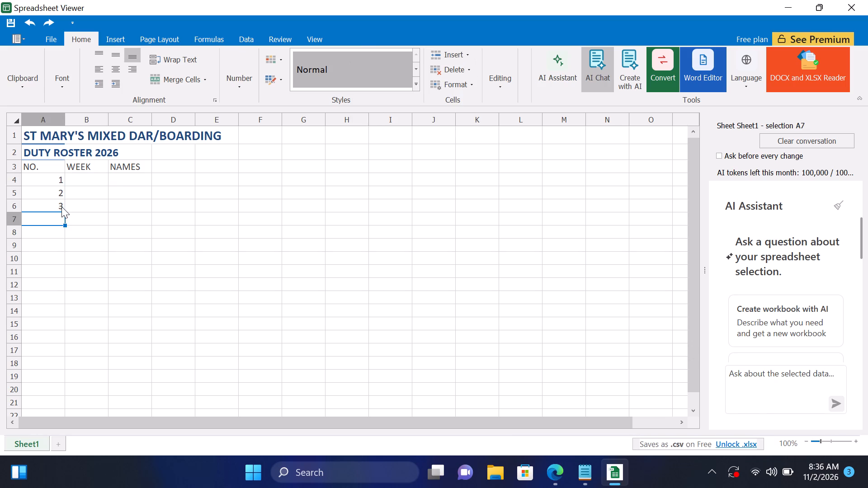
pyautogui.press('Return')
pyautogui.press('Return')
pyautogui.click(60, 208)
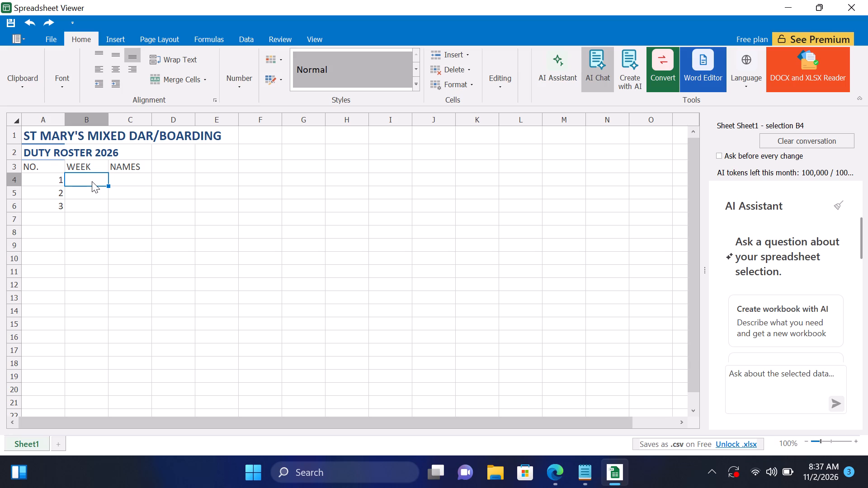
# Right-align the roster table range A3:C21, including the NO., WEEK and NAMES headers.
pyautogui.click(48, 164)
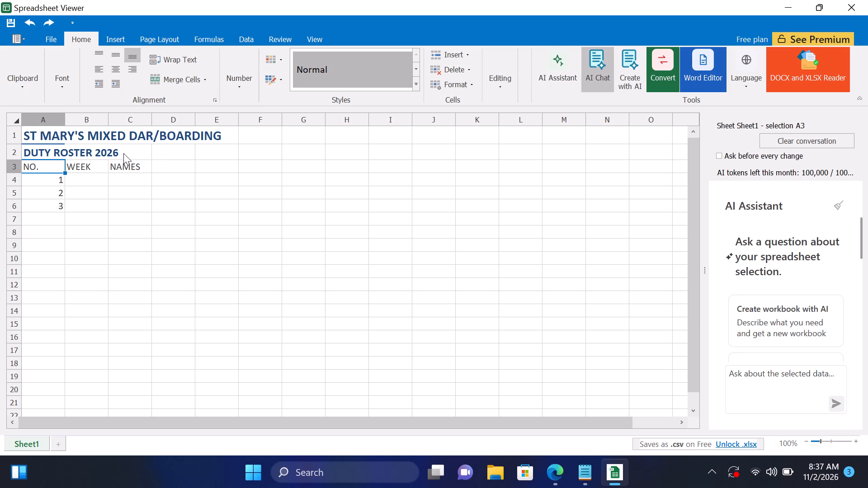
pyautogui.click(57, 166)
pyautogui.moveTo(57, 166); pyautogui.dragTo(123, 195)
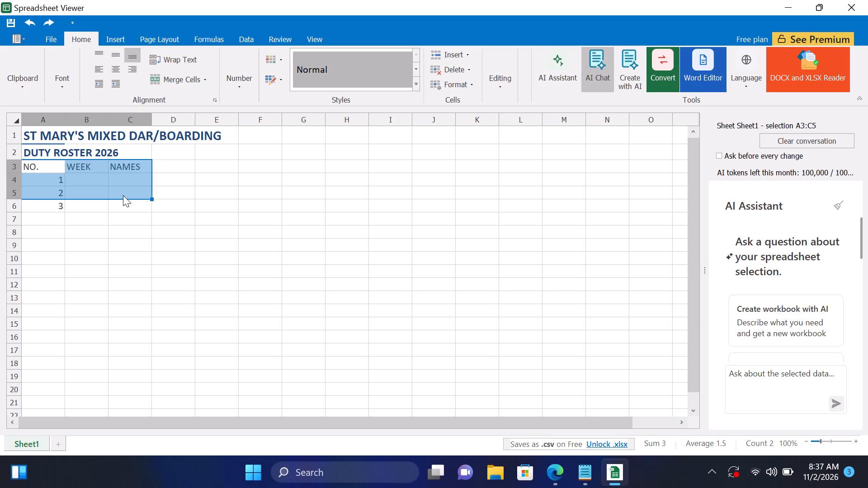
pyautogui.moveTo(123, 195); pyautogui.dragTo(132, 277)
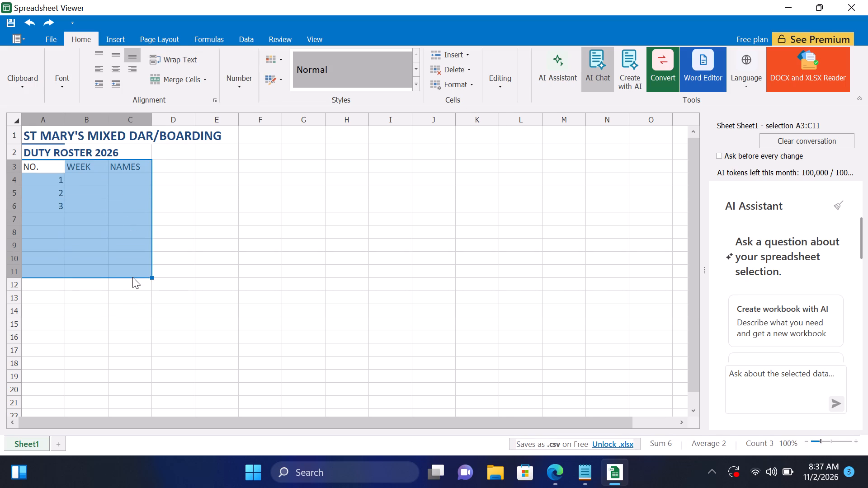
pyautogui.moveTo(132, 277); pyautogui.dragTo(142, 392)
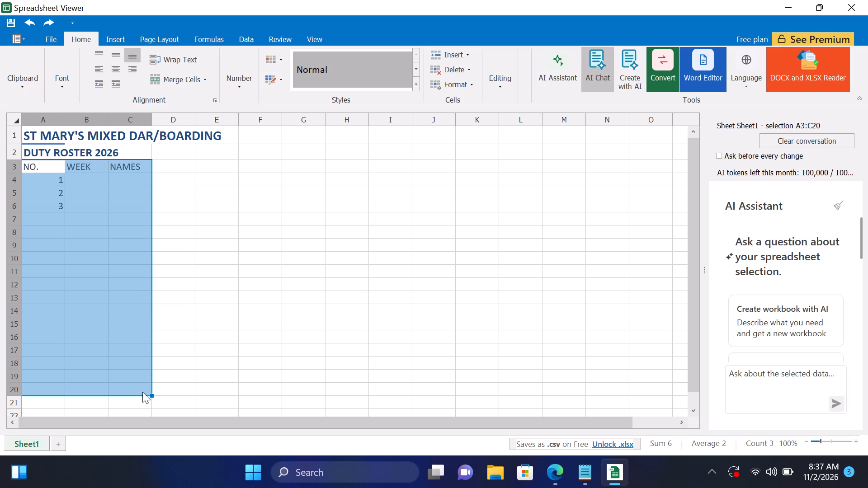
pyautogui.moveTo(142, 392); pyautogui.dragTo(142, 397)
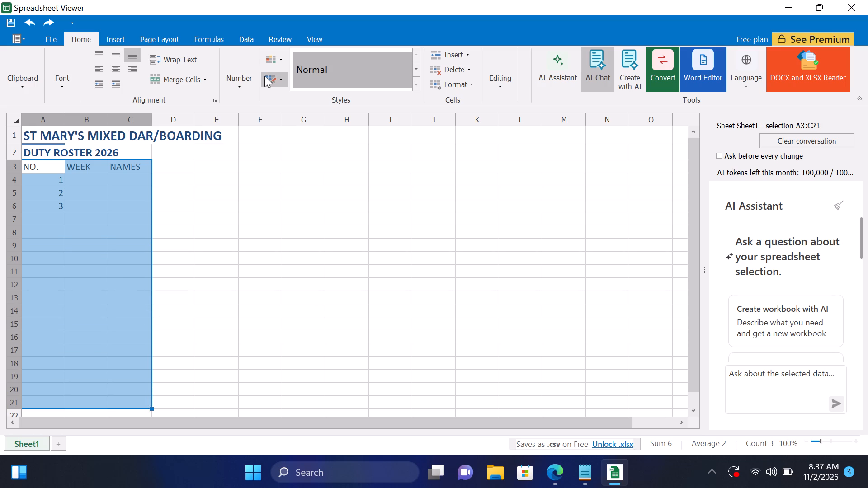
pyautogui.click(244, 88)
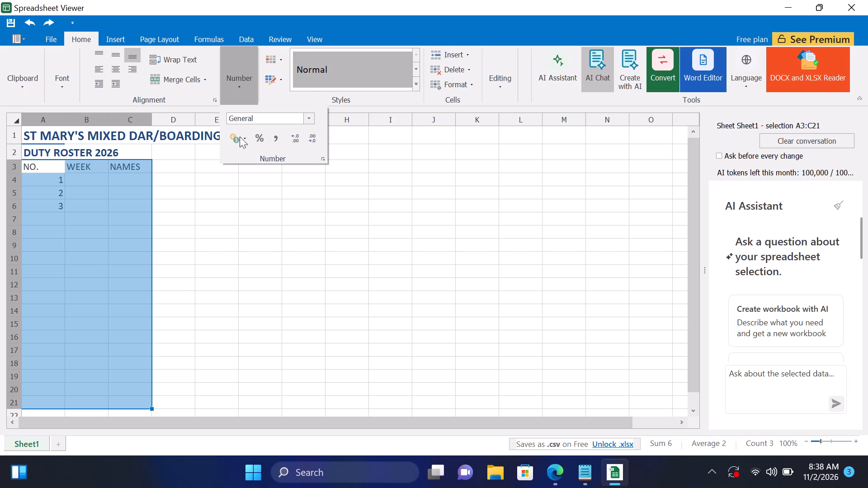
pyautogui.click(129, 69)
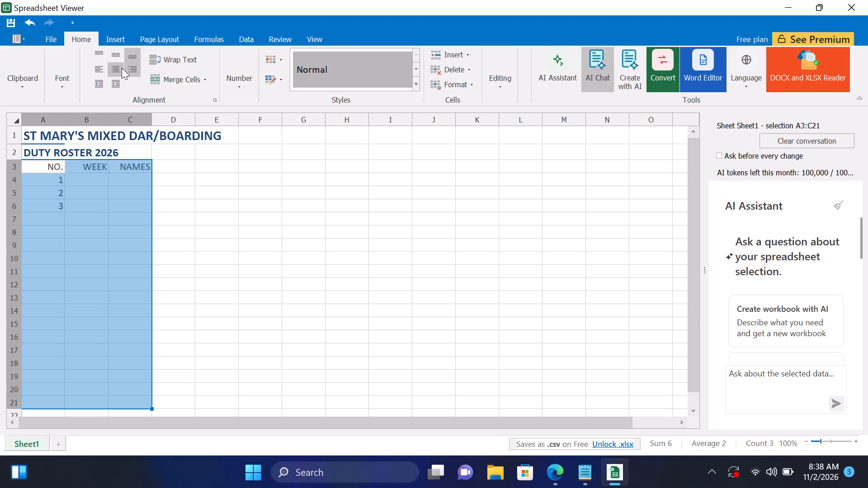
# Increase the indent of A3:C21 by one level, and try middle and top vertical alignment before returning to bottom alignment.
pyautogui.click(112, 55)
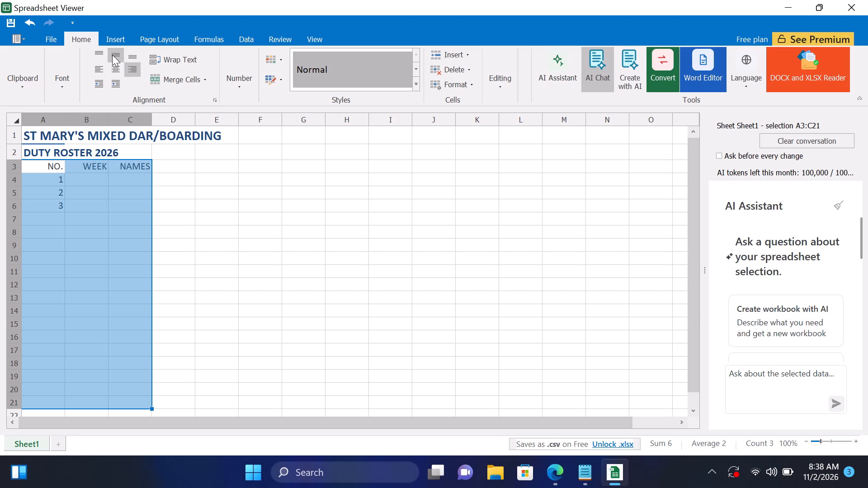
pyautogui.click(132, 56)
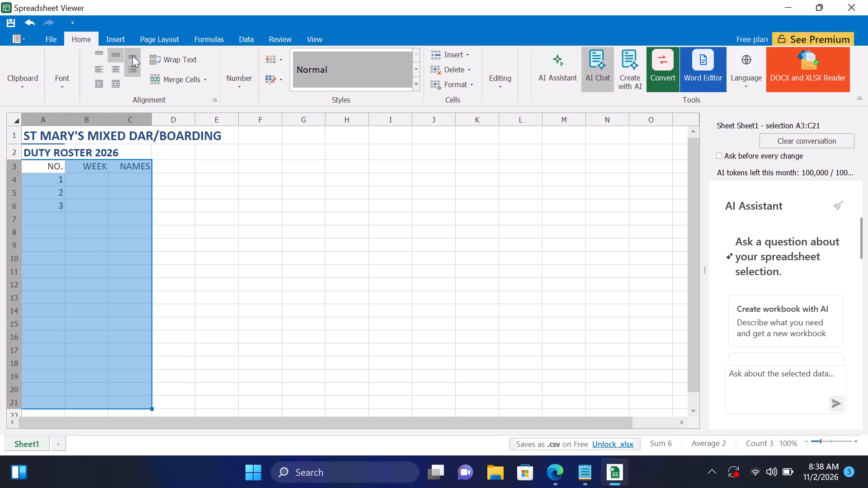
pyautogui.click(132, 56)
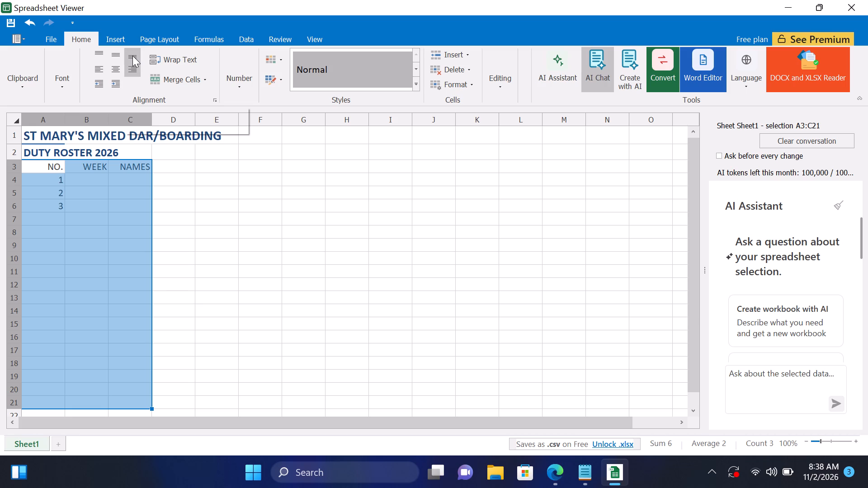
pyautogui.click(113, 82)
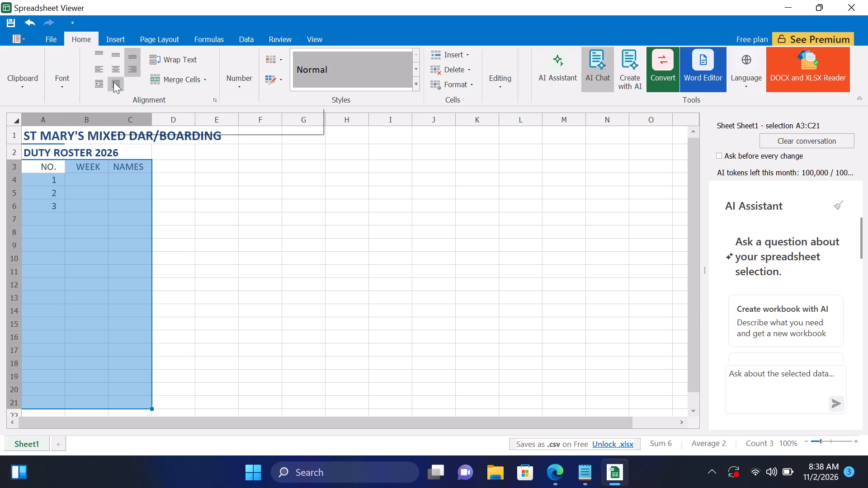
pyautogui.click(98, 51)
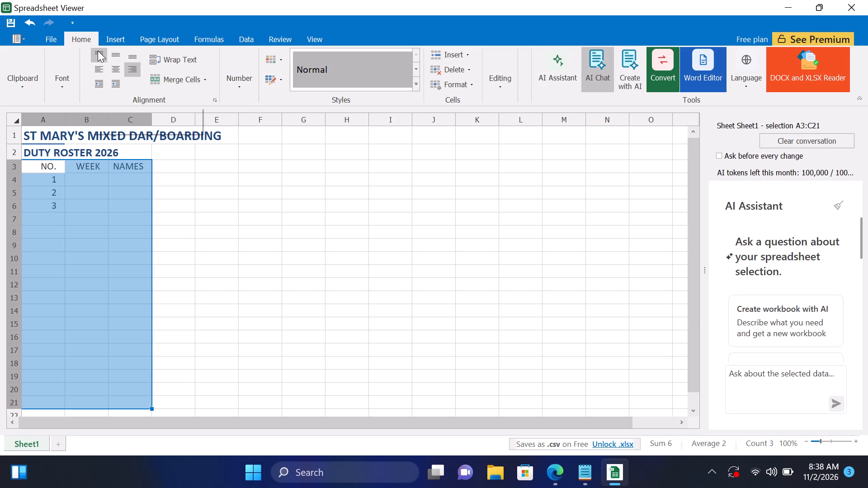
pyautogui.click(98, 51)
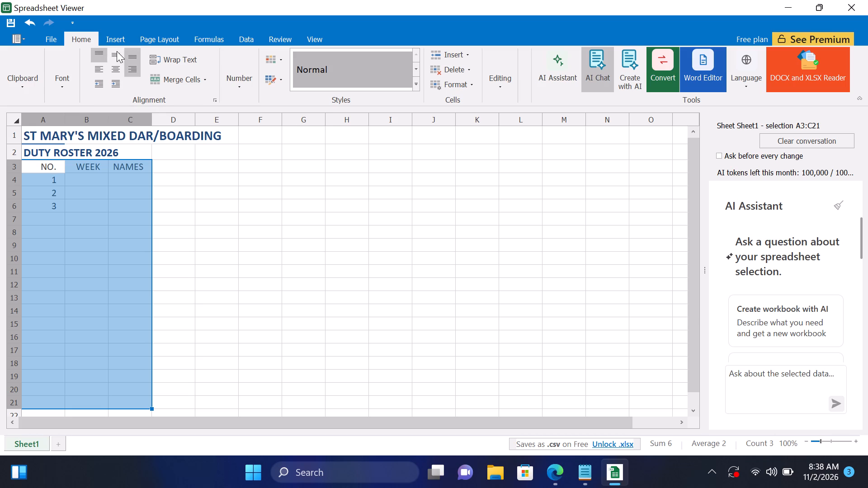
# Merge the range A3:C21 across each row, accepting that only the leftmost values are kept.
pyautogui.click(205, 83)
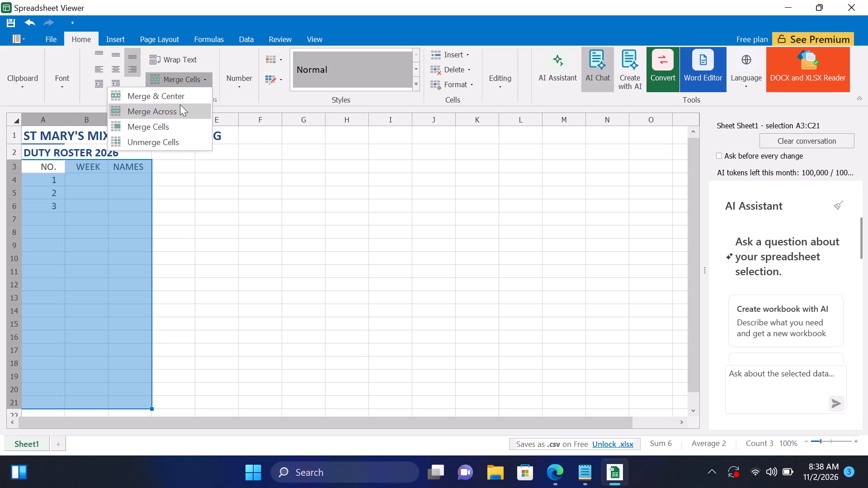
pyautogui.click(180, 104)
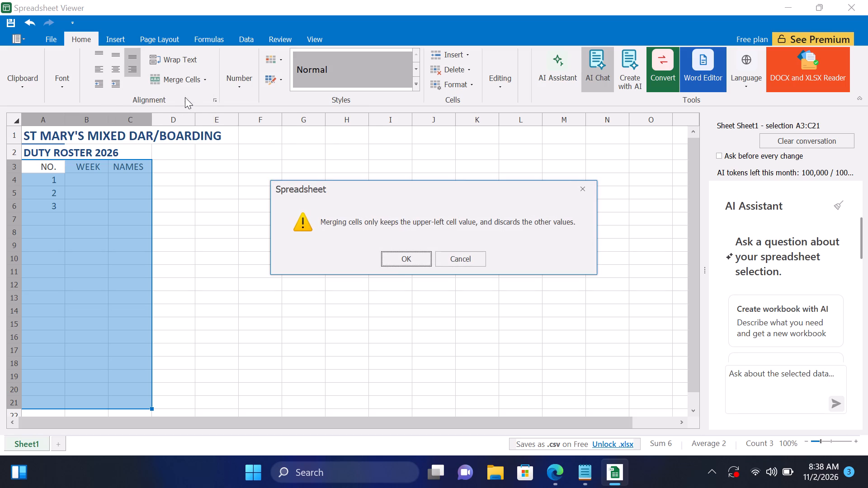
pyautogui.click(21, 83)
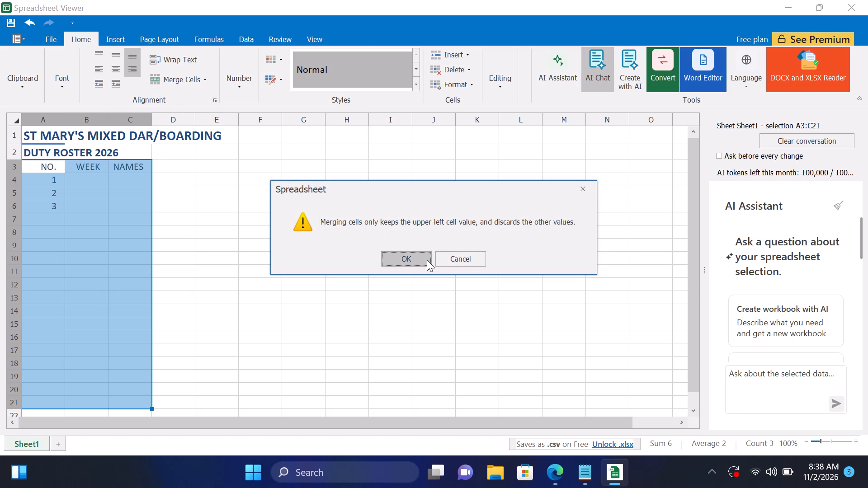
pyautogui.click(427, 260)
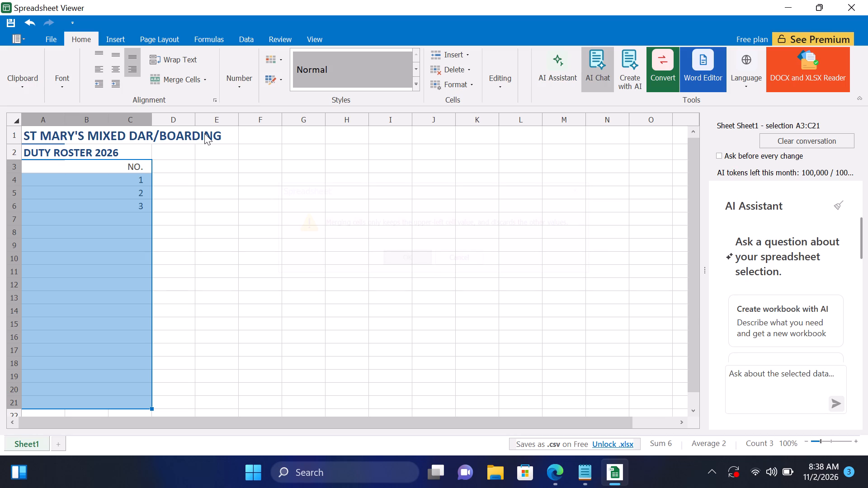
# Undo the merge across of the roster range A3:C21.
pyautogui.click(204, 133)
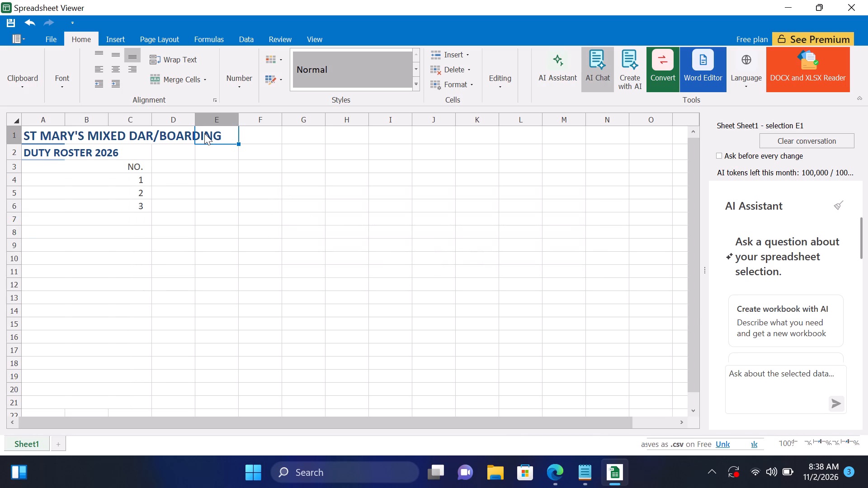
pyautogui.hotkey('ctrl', 'z')
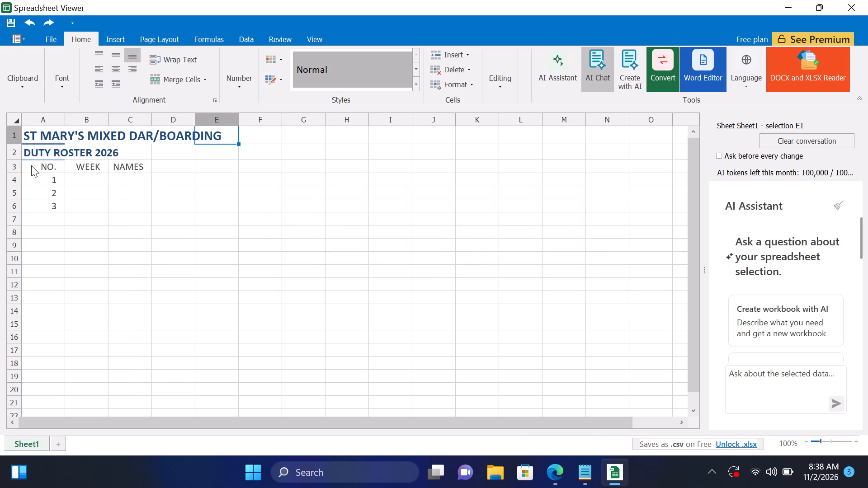
# Apply All Borders to the roster table range A3:C18, including the NO., WEEK and NAMES headers.
pyautogui.click(33, 164)
pyautogui.moveTo(33, 164); pyautogui.dragTo(140, 261)
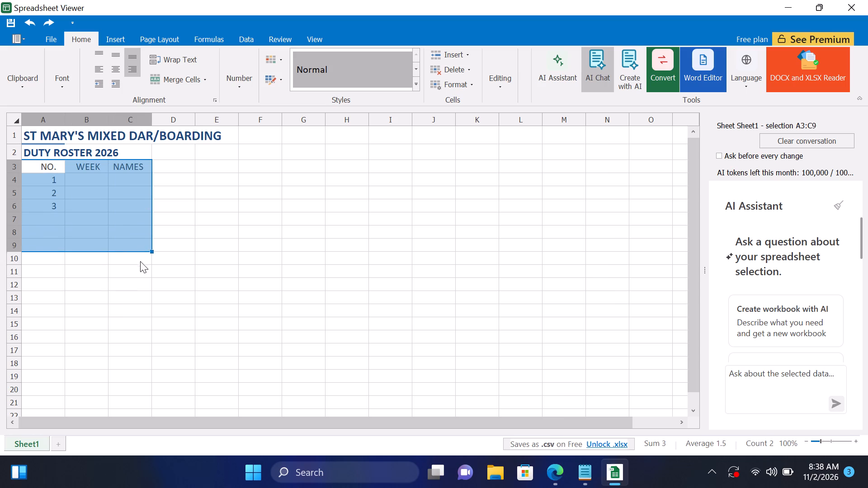
pyautogui.moveTo(140, 261); pyautogui.dragTo(156, 344)
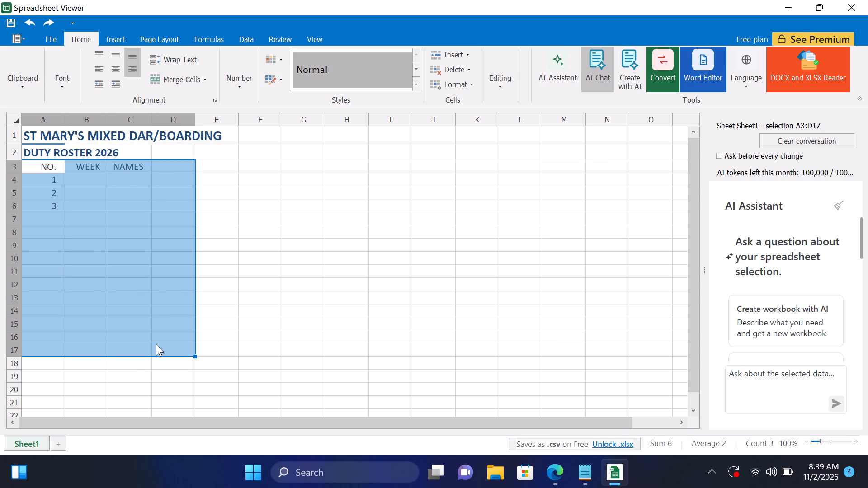
pyautogui.moveTo(156, 344); pyautogui.dragTo(143, 346)
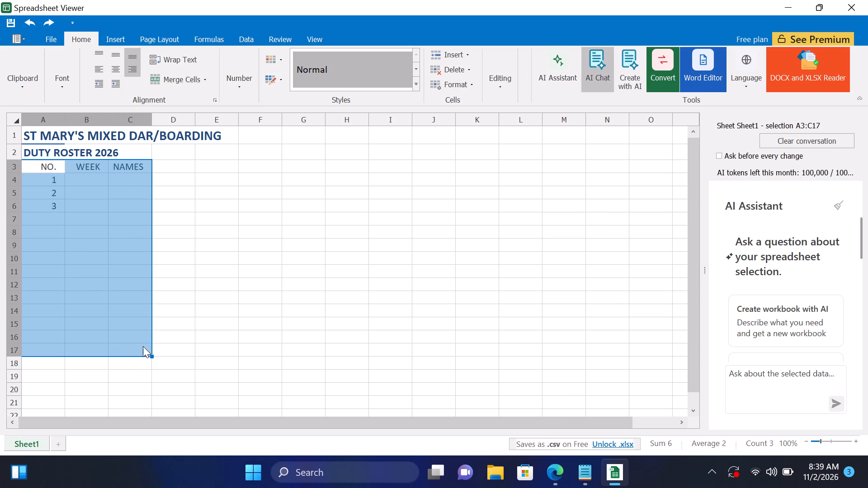
pyautogui.moveTo(143, 346); pyautogui.dragTo(144, 358)
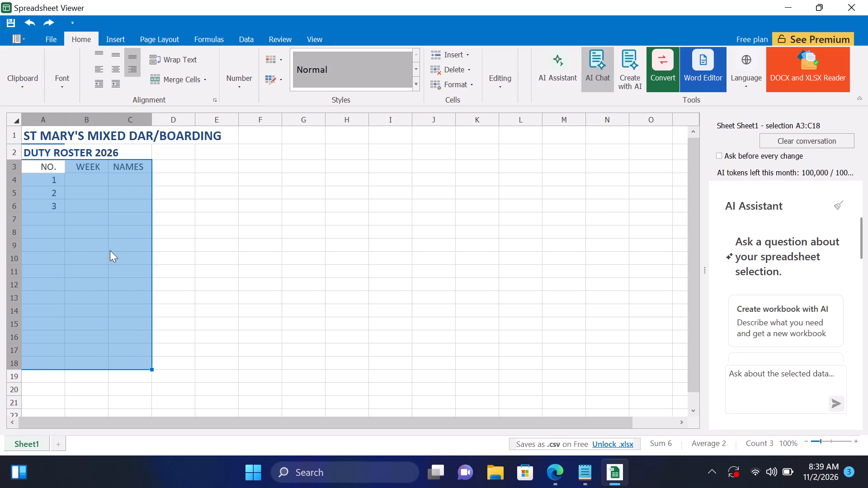
pyautogui.click(23, 89)
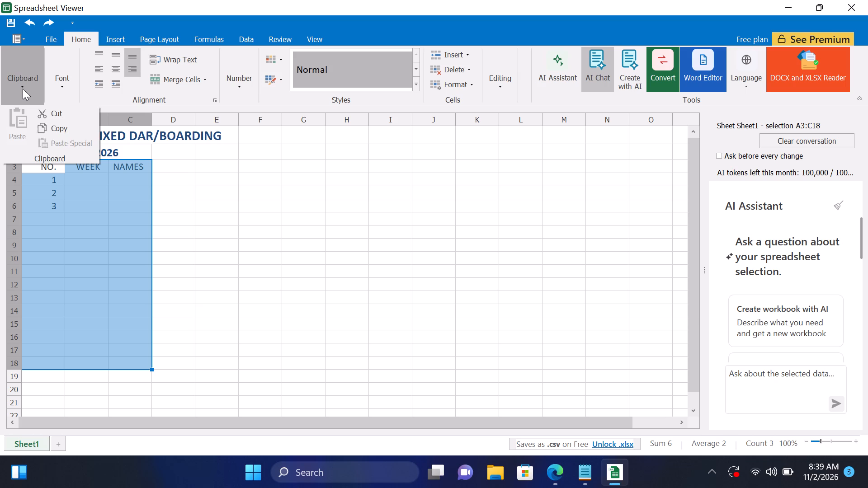
pyautogui.click(62, 88)
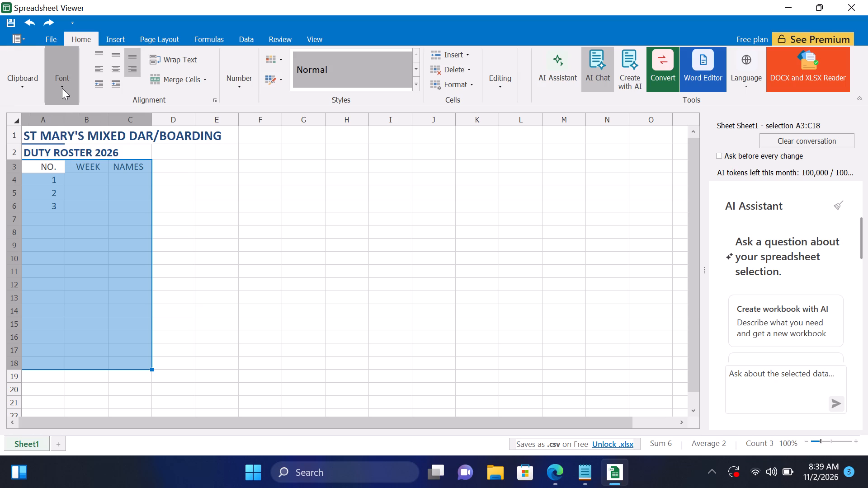
pyautogui.click(62, 88)
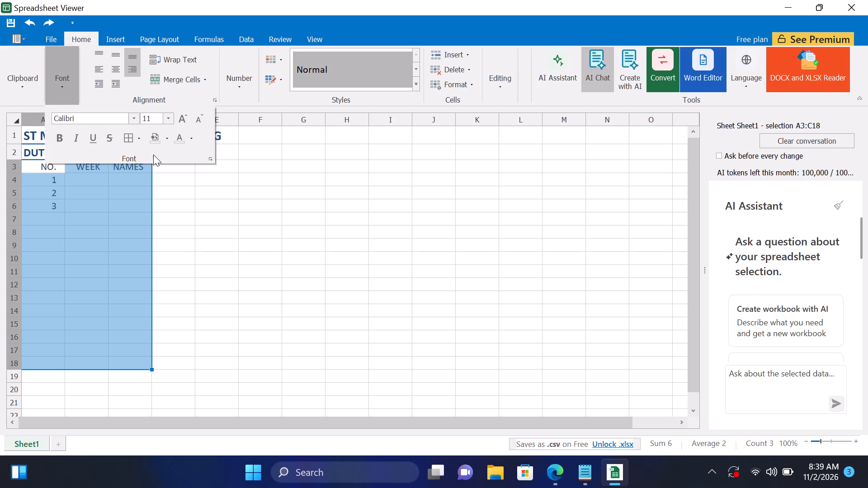
pyautogui.click(129, 139)
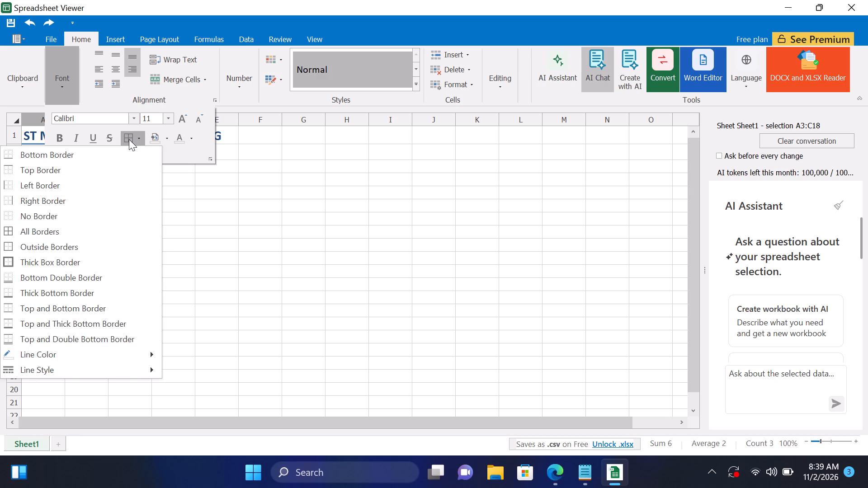
pyautogui.click(106, 235)
pyautogui.click(230, 236)
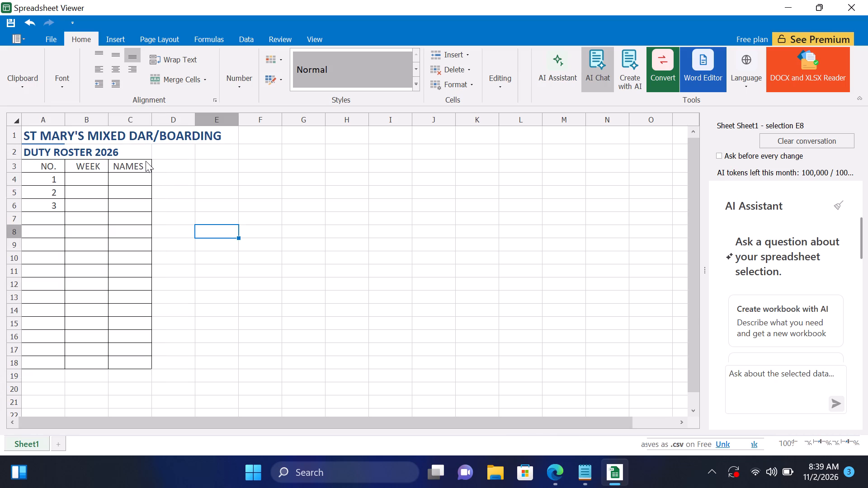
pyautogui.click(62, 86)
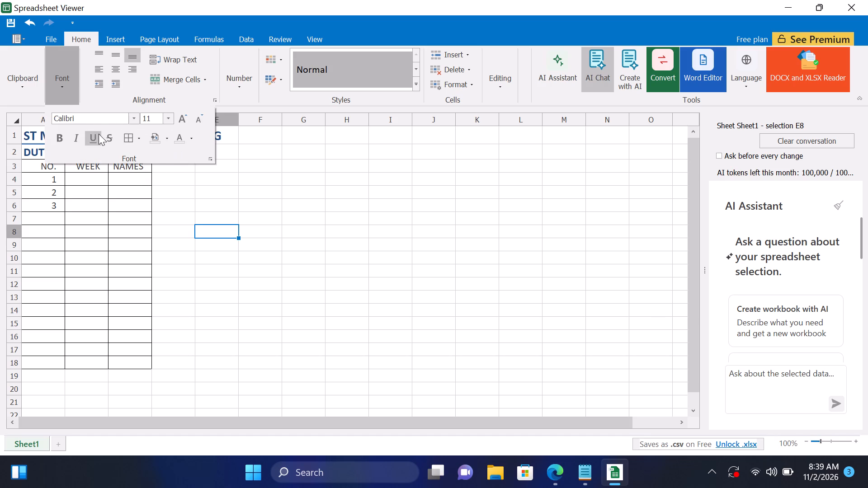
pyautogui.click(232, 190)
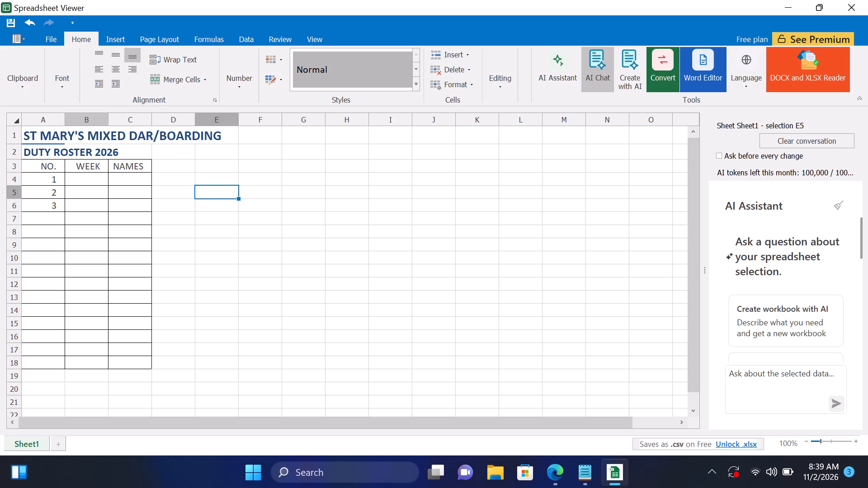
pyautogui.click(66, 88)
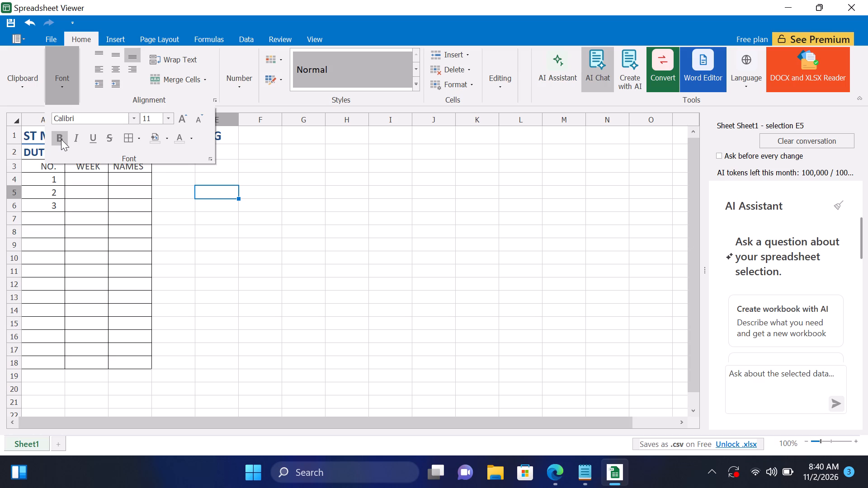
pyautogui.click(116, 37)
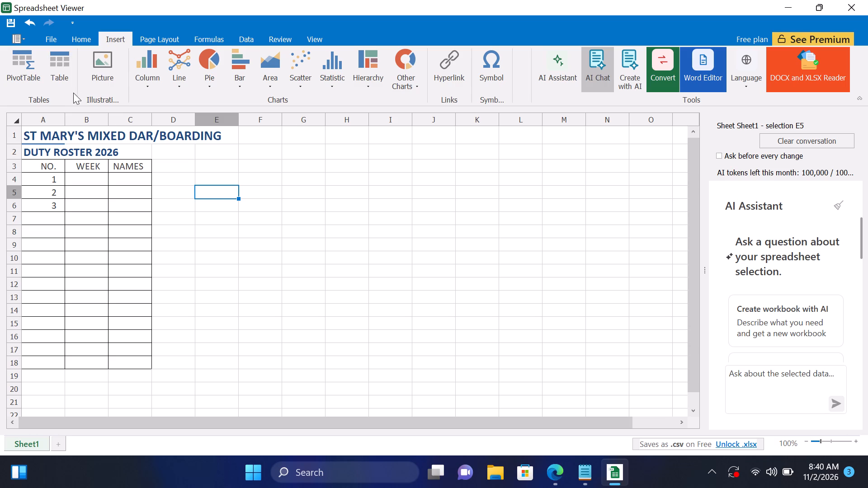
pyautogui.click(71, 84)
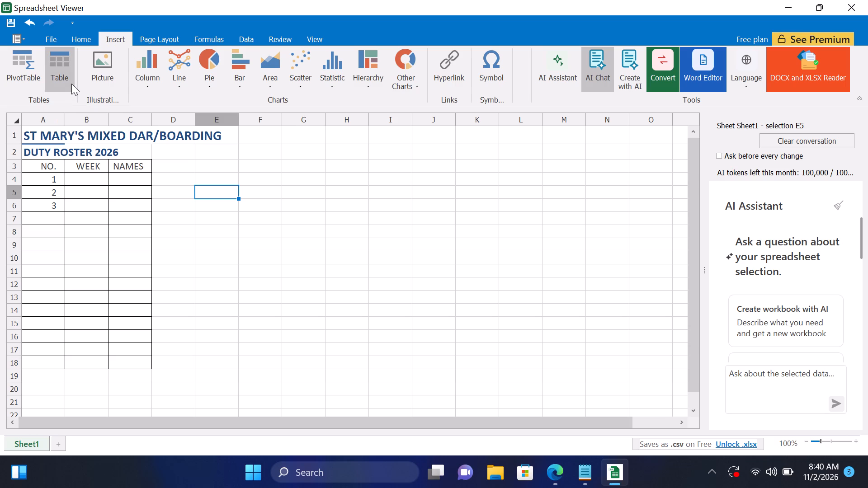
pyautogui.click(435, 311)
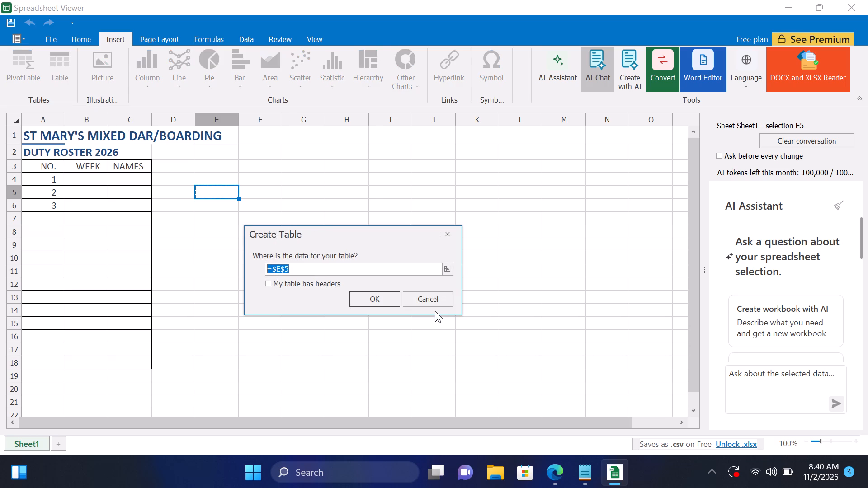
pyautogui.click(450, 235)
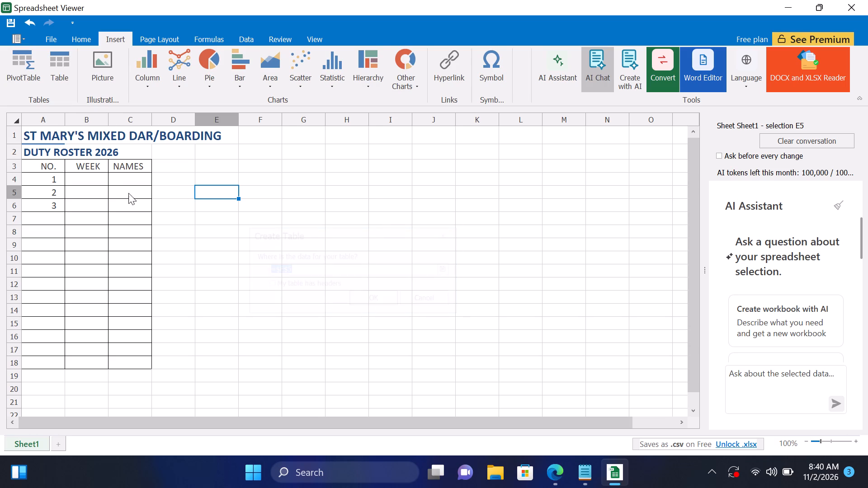
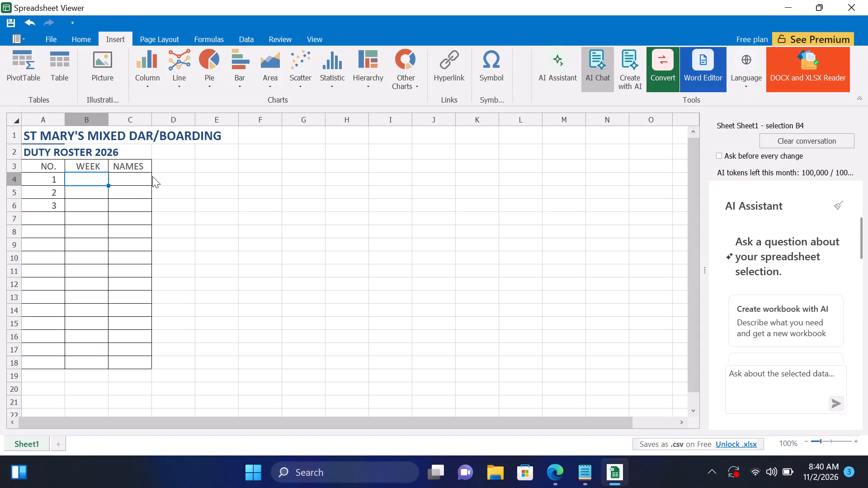
# Widen the NAMES column (C) to about three times its width.
pyautogui.click(152, 176)
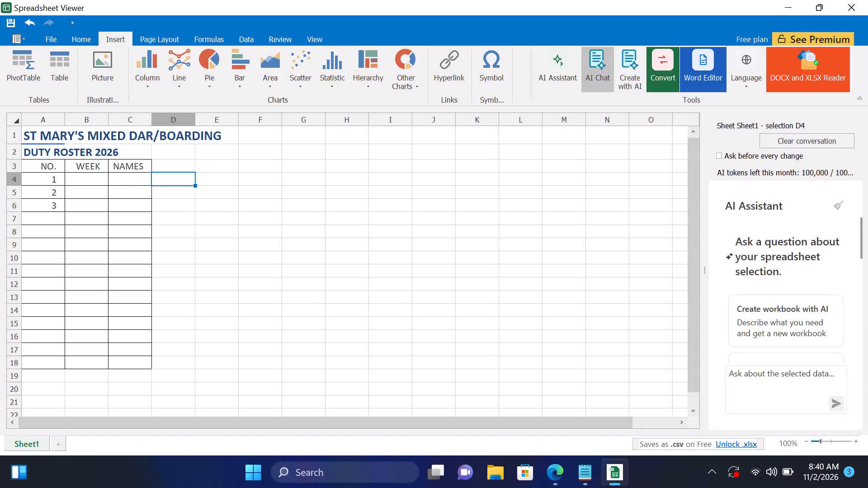
pyautogui.moveTo(152, 176); pyautogui.dragTo(177, 175)
pyautogui.moveTo(177, 175); pyautogui.dragTo(178, 176)
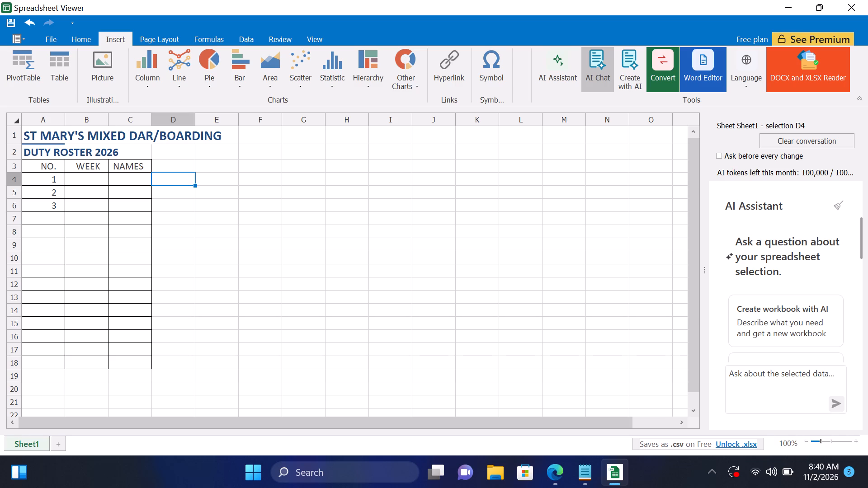
pyautogui.moveTo(150, 117); pyautogui.dragTo(169, 119)
pyautogui.moveTo(169, 119); pyautogui.dragTo(235, 117)
pyautogui.moveTo(235, 117); pyautogui.dragTo(236, 117)
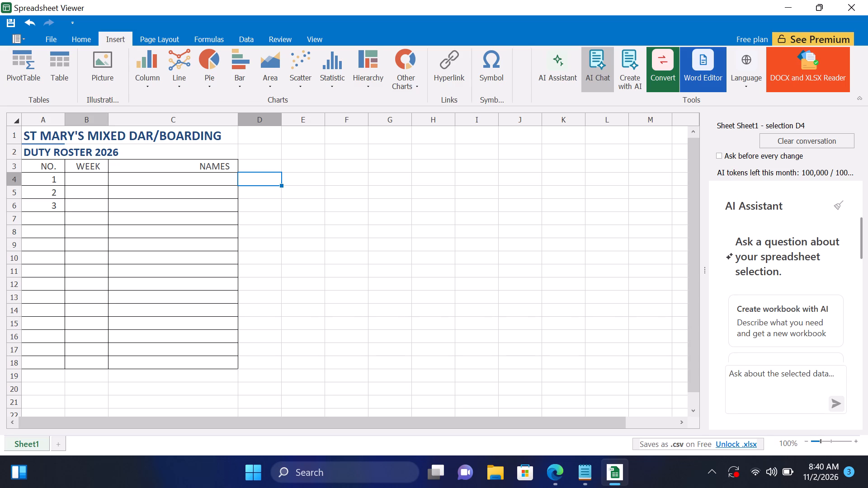
# Widen the WEEK column (B) by about half and slightly narrow the NO. column (A).
pyautogui.moveTo(107, 118); pyautogui.dragTo(126, 119)
pyautogui.moveTo(126, 119); pyautogui.dragTo(132, 119)
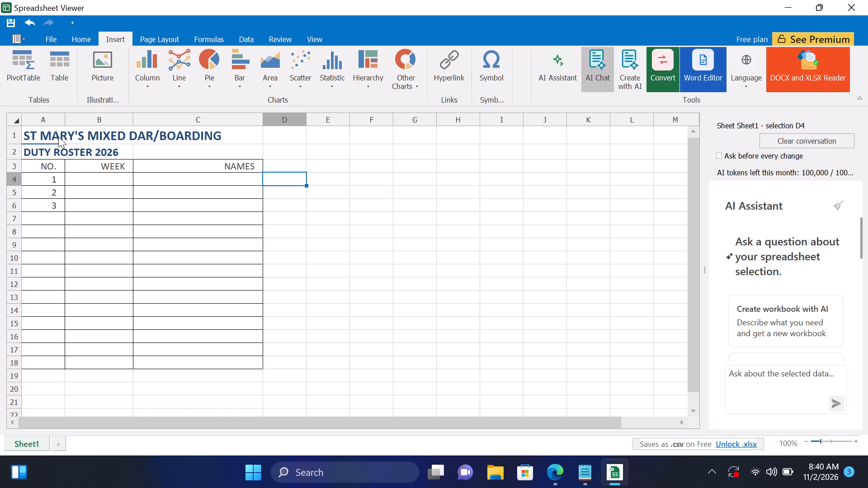
pyautogui.moveTo(65, 118); pyautogui.dragTo(59, 118)
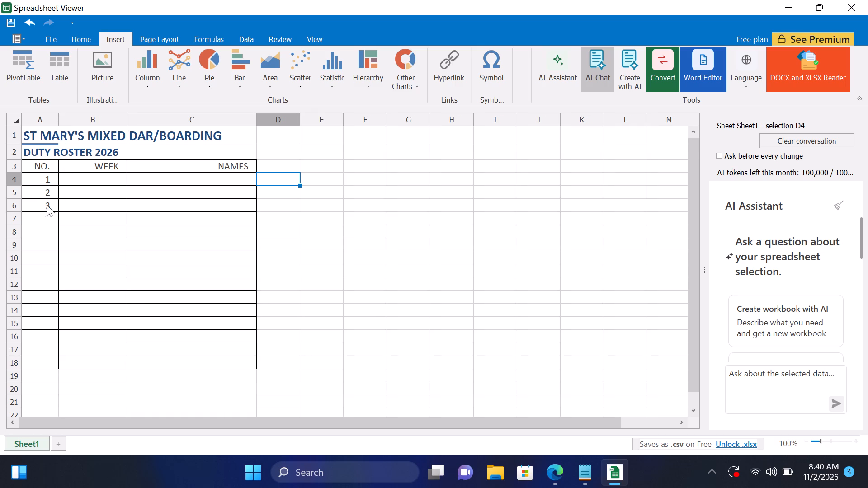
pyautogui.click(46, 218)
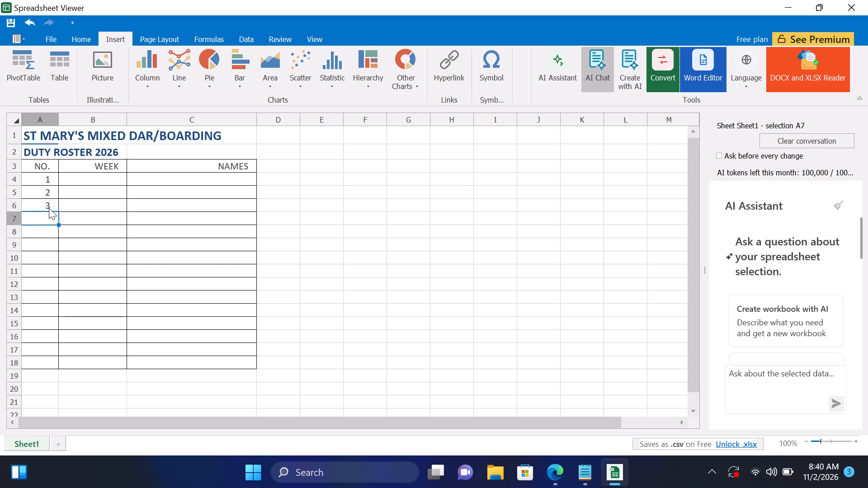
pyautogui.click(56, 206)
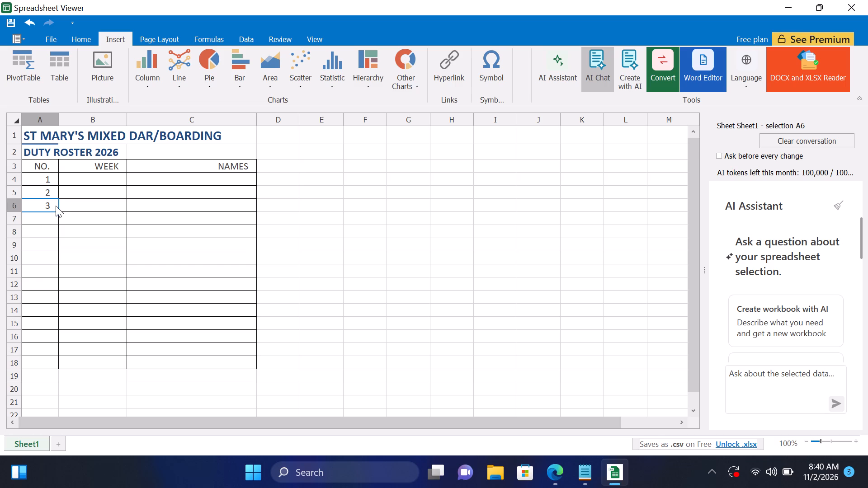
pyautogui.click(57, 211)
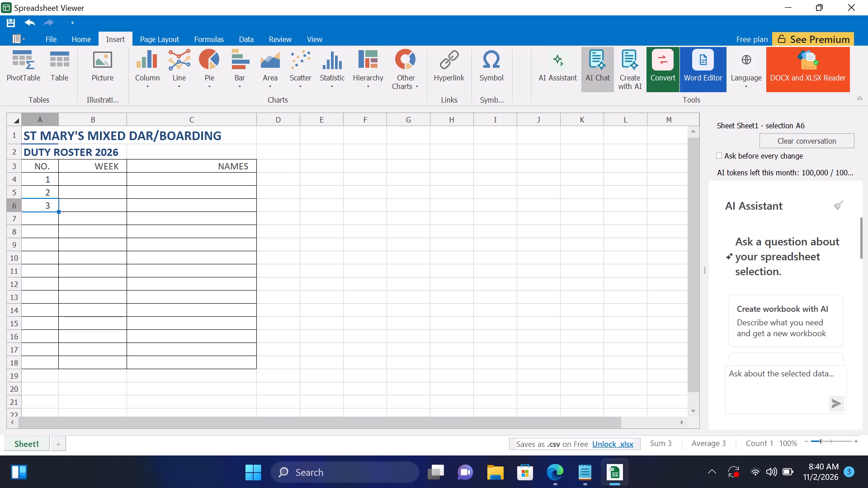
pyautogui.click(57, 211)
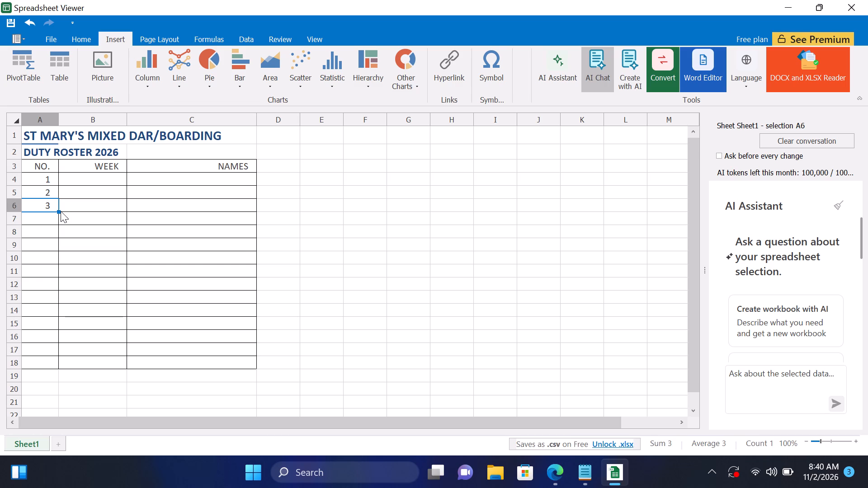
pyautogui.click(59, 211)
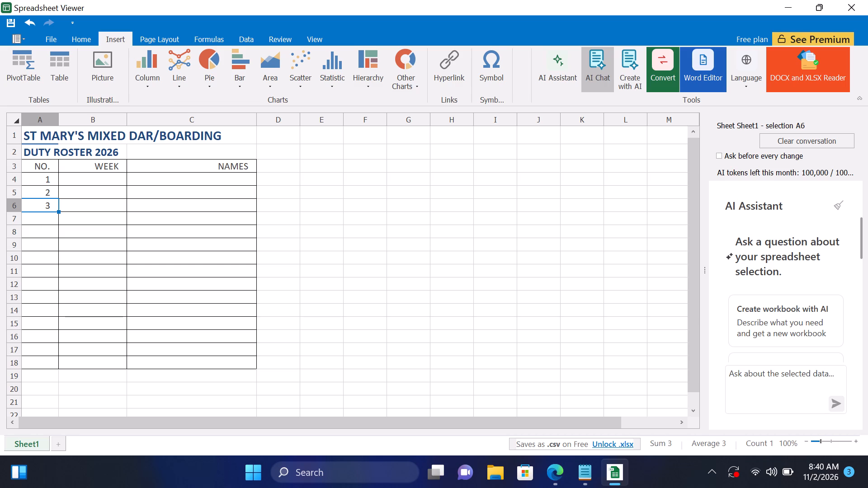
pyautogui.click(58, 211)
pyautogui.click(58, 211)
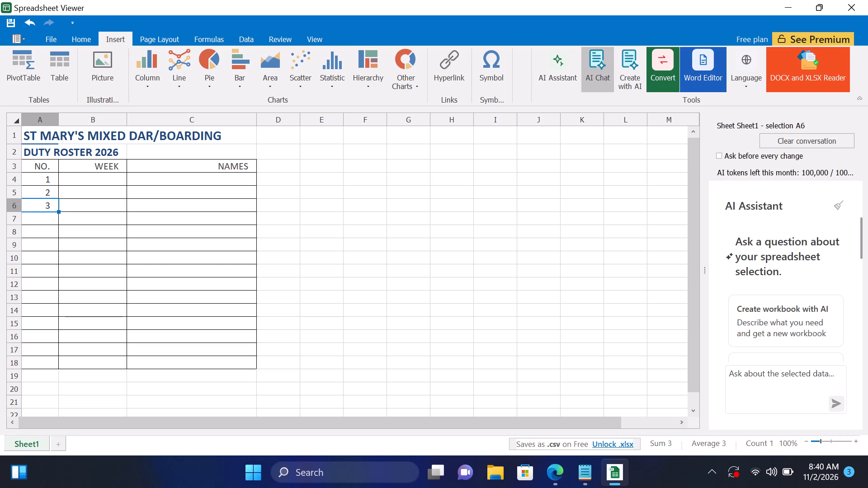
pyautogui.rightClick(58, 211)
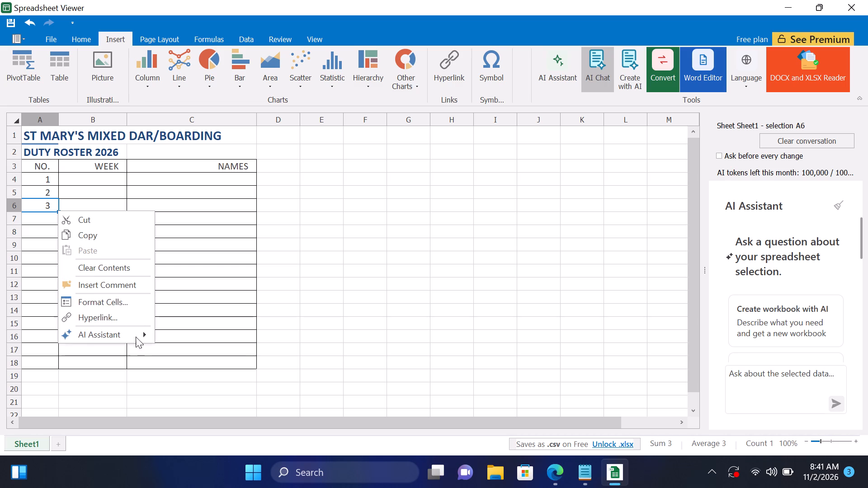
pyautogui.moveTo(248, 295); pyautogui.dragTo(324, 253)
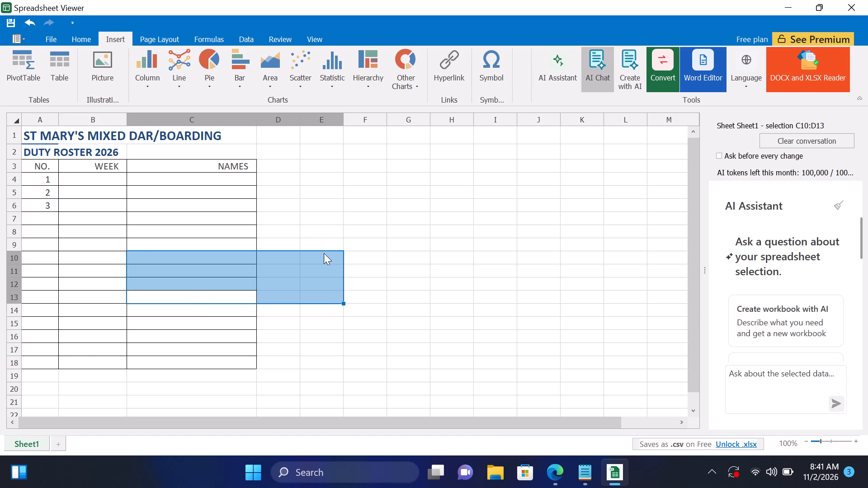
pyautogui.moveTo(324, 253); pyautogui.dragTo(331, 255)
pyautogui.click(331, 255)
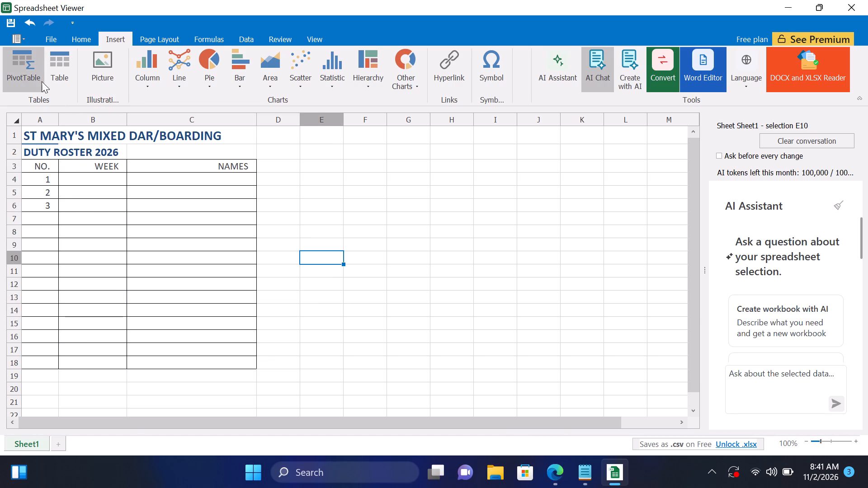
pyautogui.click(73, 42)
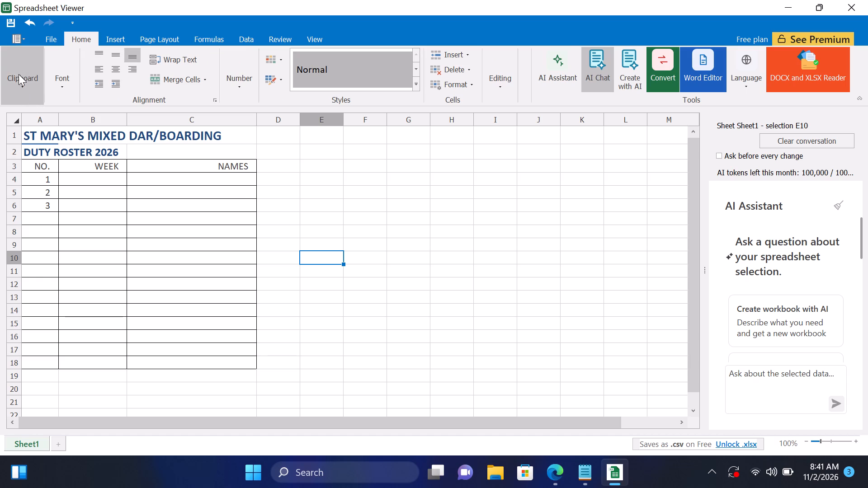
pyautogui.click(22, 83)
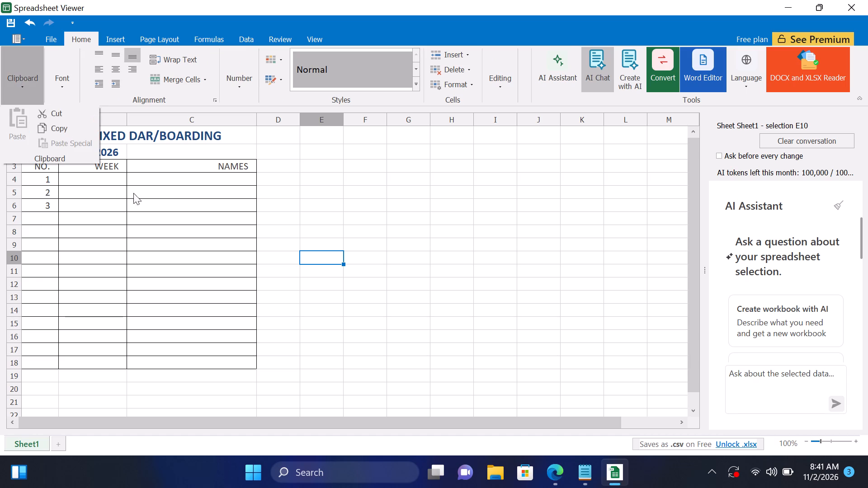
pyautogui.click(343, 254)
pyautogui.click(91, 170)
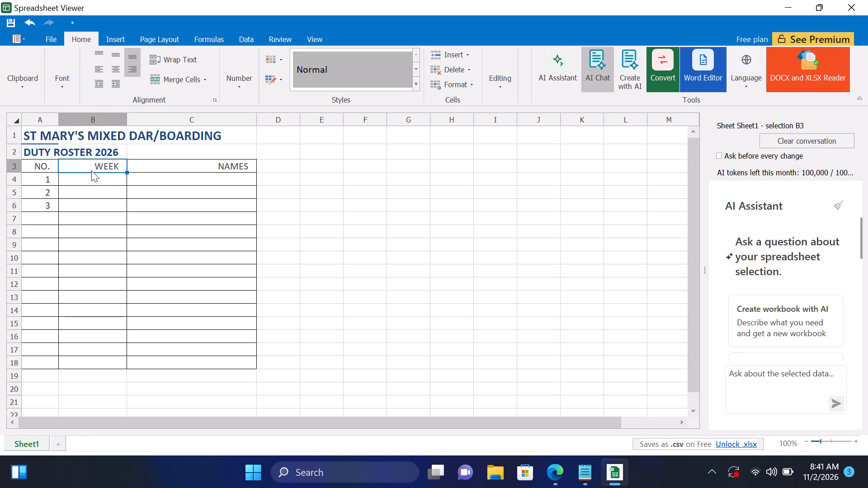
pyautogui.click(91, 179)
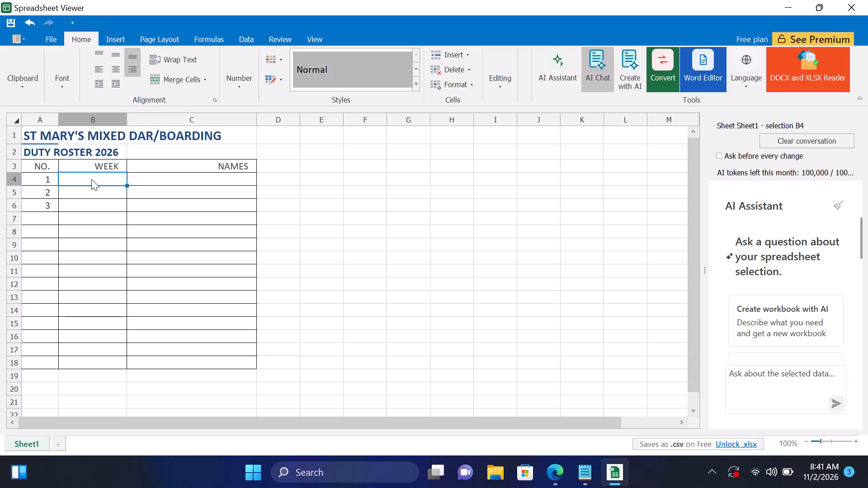
# Replace the NO. header in cell A3 with WEEK.
pyautogui.click(49, 160)
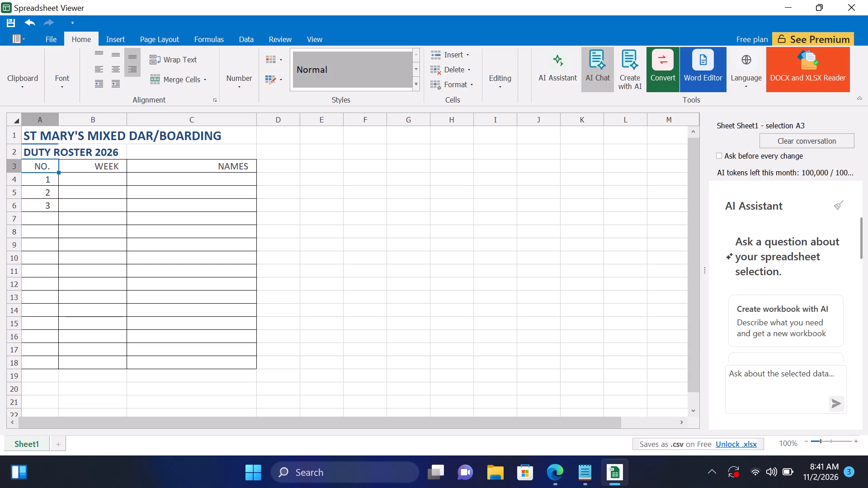
pyautogui.press('BackSpace')
pyautogui.press('BackSpace')
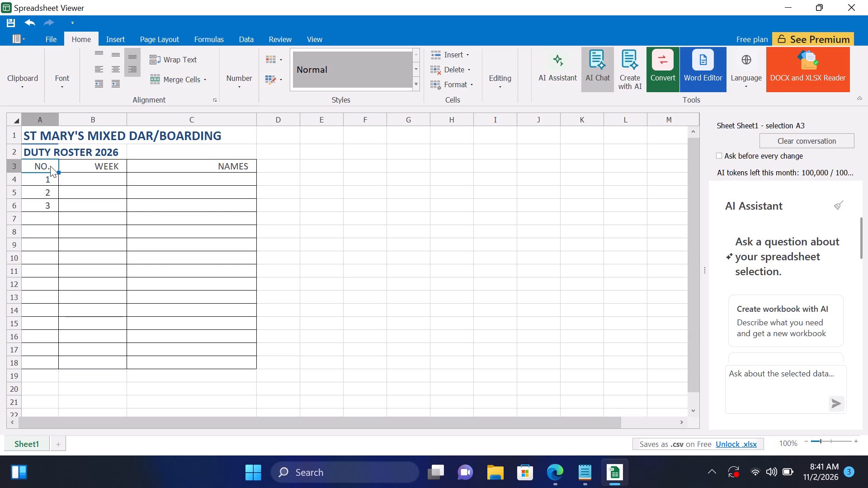
pyautogui.doubleClick(50, 166)
pyautogui.press('BackSpace')
pyautogui.press('BackSpace')
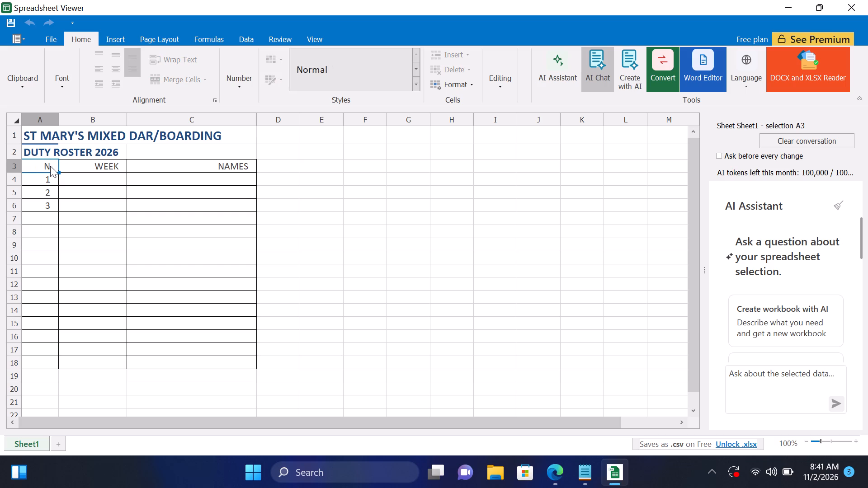
pyautogui.press('BackSpace')
pyautogui.write('WEE')
pyautogui.press('k')
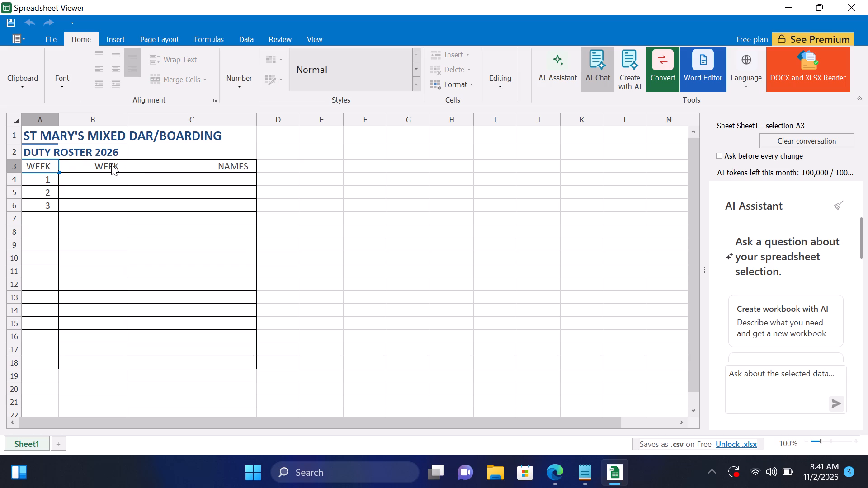
# Replace the header of the second column, in cell B3, with DATE.
pyautogui.click(111, 164)
pyautogui.press('BackSpace')
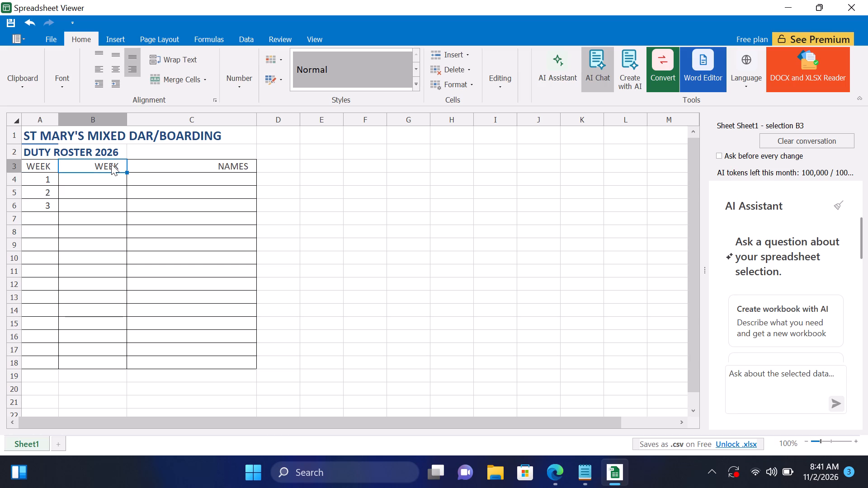
pyautogui.doubleClick(111, 164)
pyautogui.press('BackSpace')
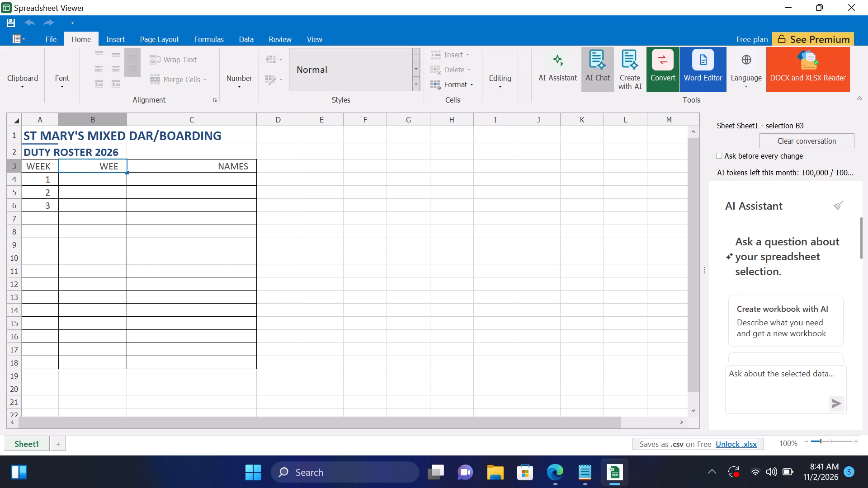
pyautogui.press('BackSpace')
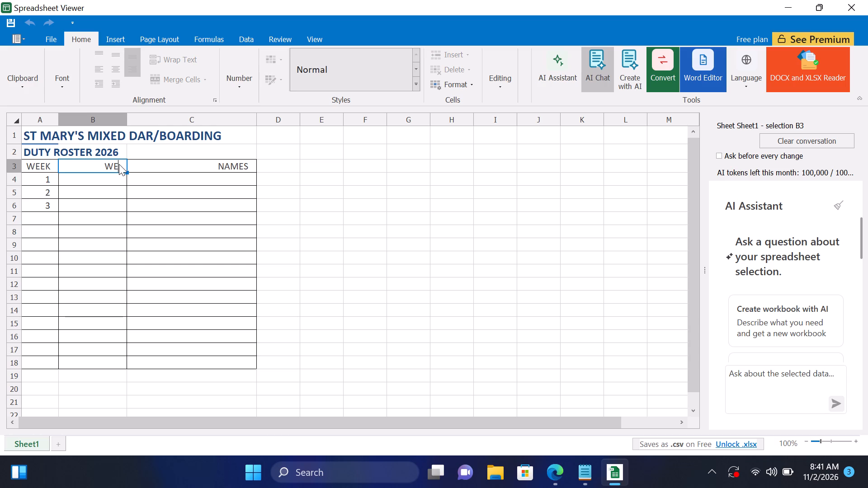
pyautogui.click(119, 164)
pyautogui.press('BackSpace')
pyautogui.press('BackSpace')
pyautogui.press('d')
pyautogui.write('ATE')
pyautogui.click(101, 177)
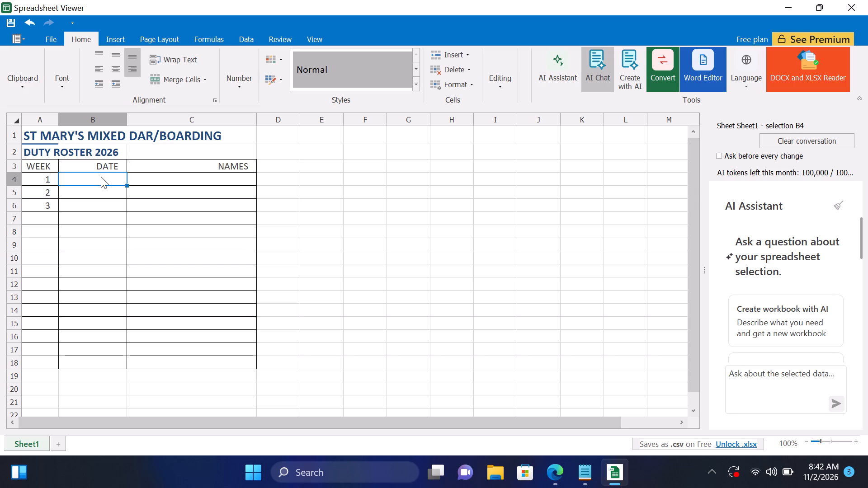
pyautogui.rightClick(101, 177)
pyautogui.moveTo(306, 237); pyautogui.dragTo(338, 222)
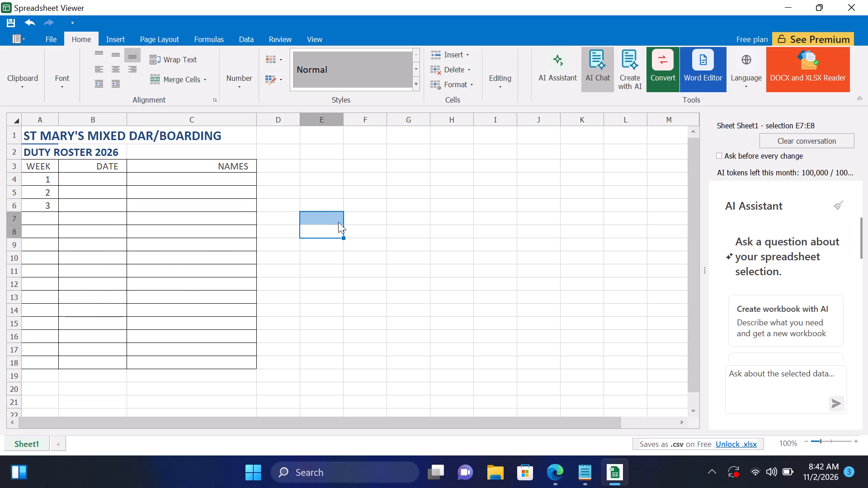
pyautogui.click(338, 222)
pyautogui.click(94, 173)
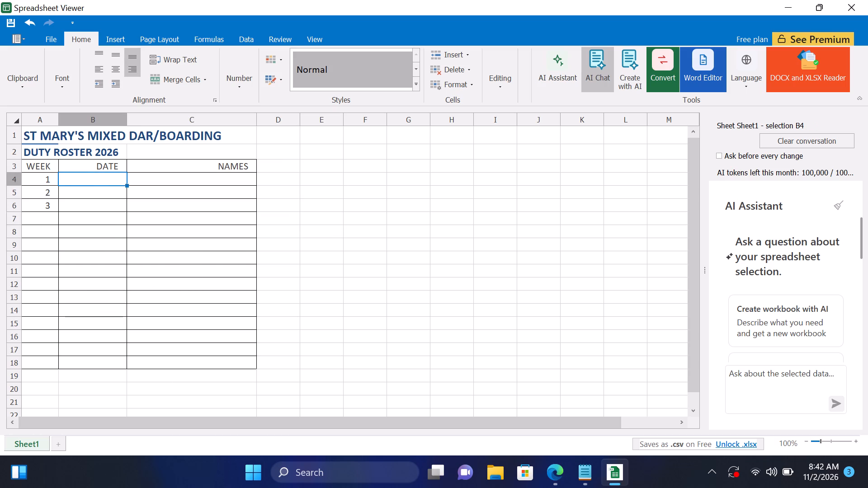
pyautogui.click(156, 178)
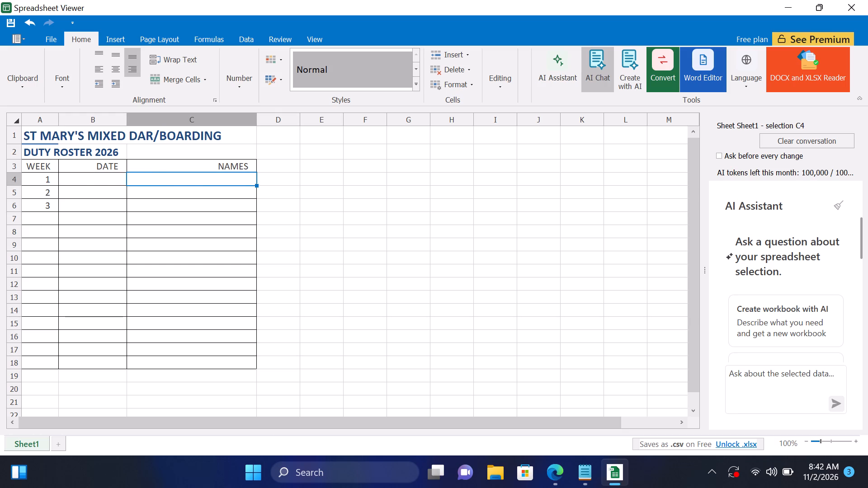
# Increase the height of row 4, the week 1 row, to about three times its original height.
pyautogui.moveTo(15, 185); pyautogui.dragTo(16, 199)
pyautogui.moveTo(16, 199); pyautogui.dragTo(16, 190)
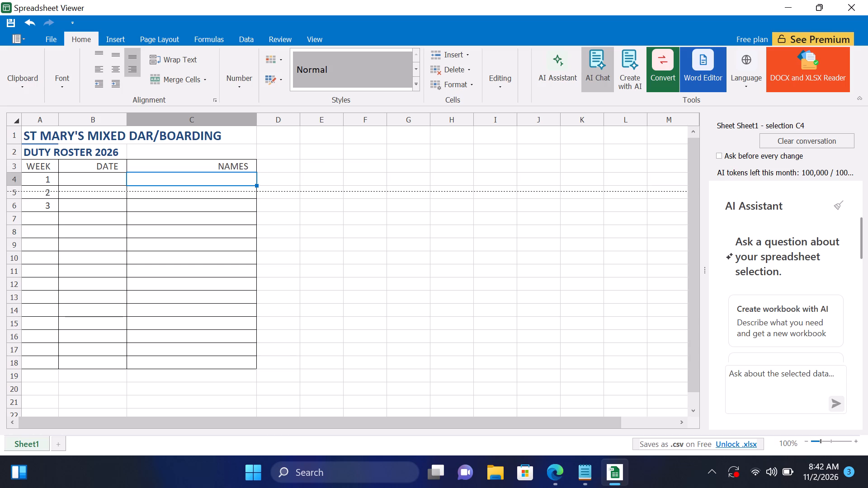
pyautogui.moveTo(16, 190); pyautogui.dragTo(18, 199)
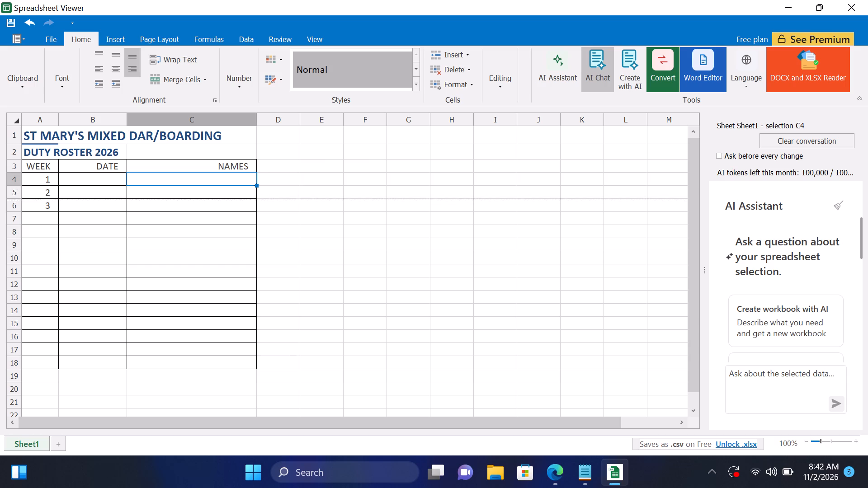
pyautogui.moveTo(18, 199); pyautogui.dragTo(19, 202)
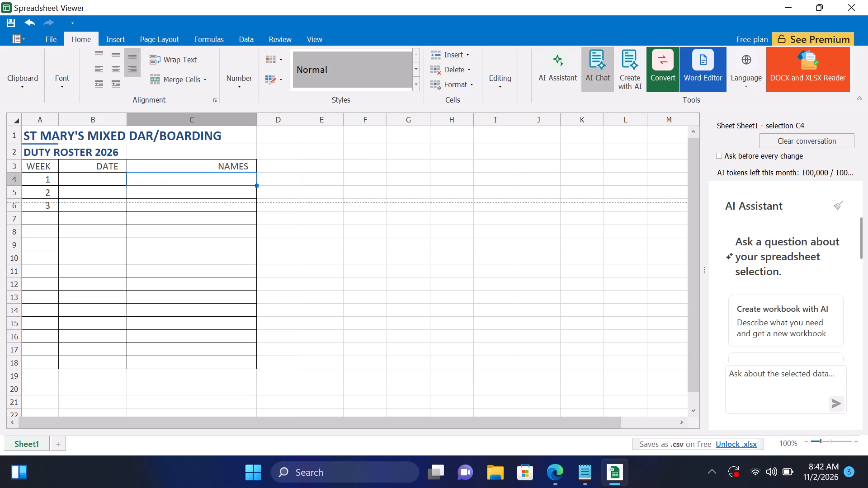
pyautogui.moveTo(19, 202); pyautogui.dragTo(19, 203)
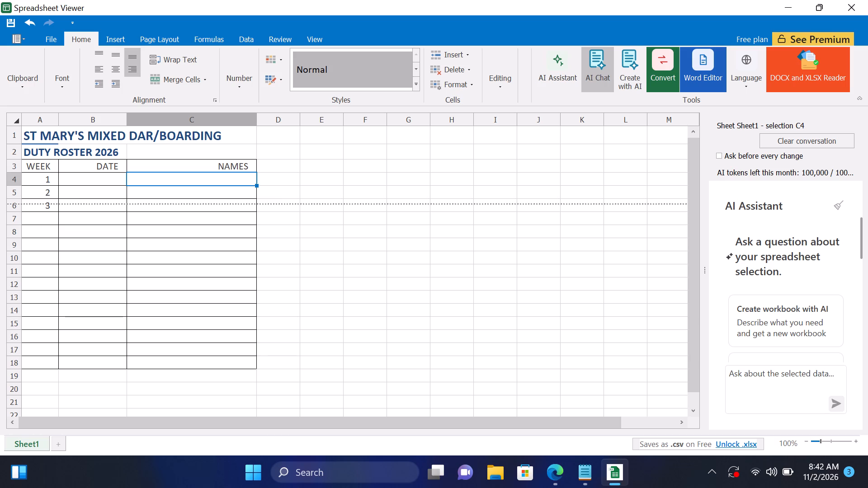
pyautogui.moveTo(19, 203); pyautogui.dragTo(20, 212)
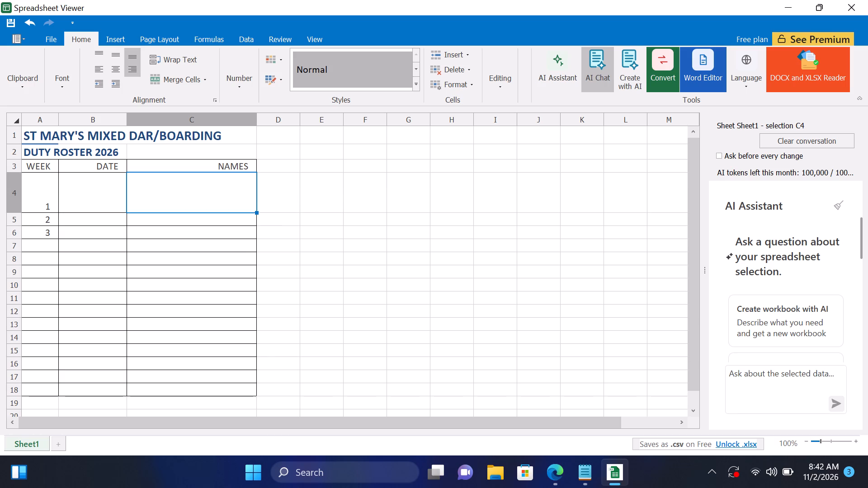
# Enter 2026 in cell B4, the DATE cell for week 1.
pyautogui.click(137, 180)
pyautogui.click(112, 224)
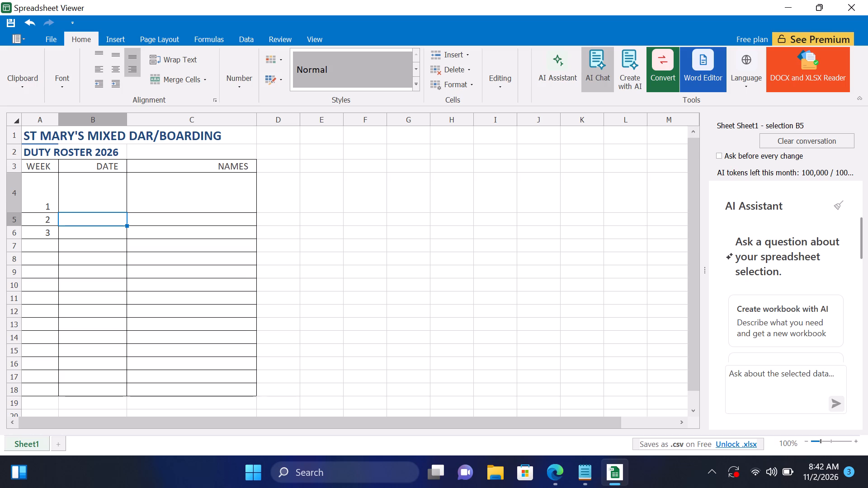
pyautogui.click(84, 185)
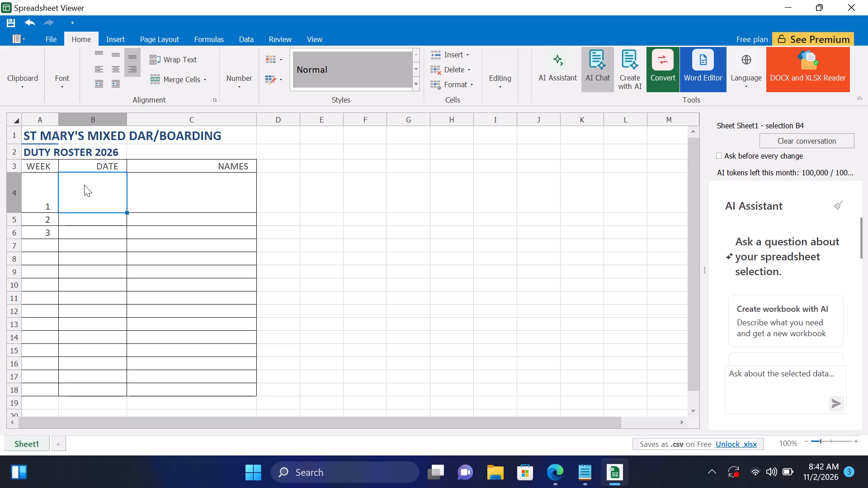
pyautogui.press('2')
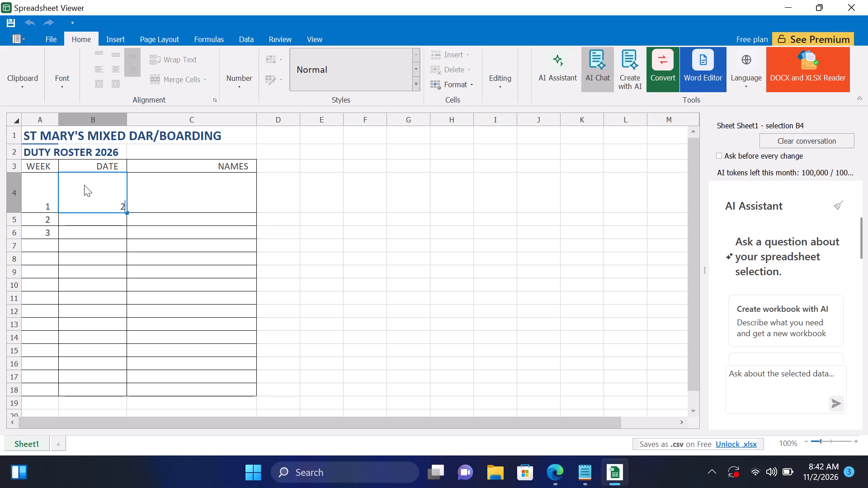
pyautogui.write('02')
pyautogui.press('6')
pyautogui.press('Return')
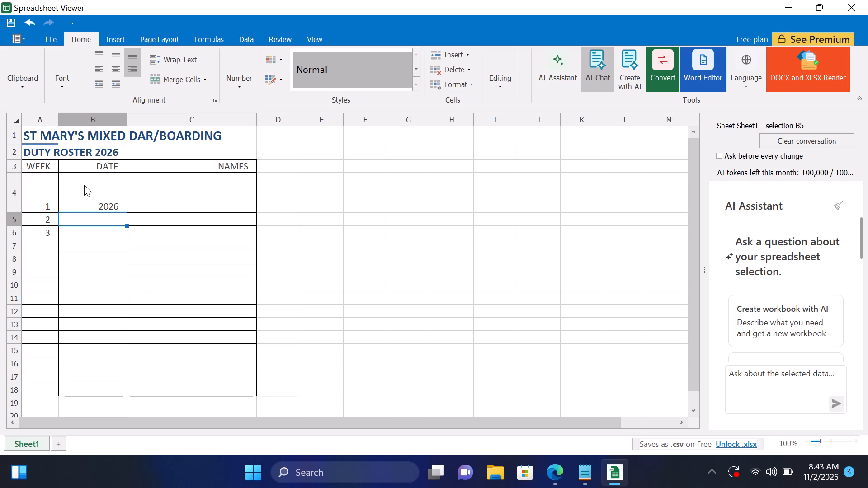
# Center the content of cell B4 horizontally.
pyautogui.click(118, 199)
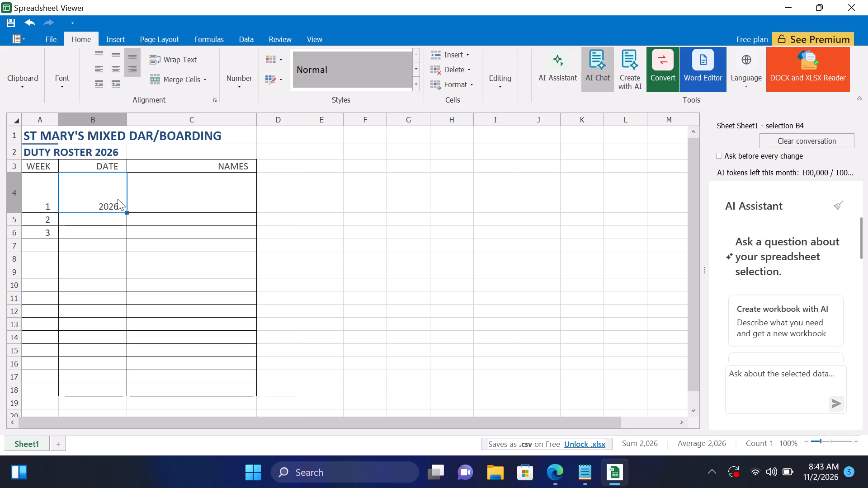
pyautogui.click(118, 199)
pyautogui.click(118, 205)
pyautogui.click(117, 73)
# Turn on text wrapping for cell B4 in the DATE column.
pyautogui.click(97, 198)
pyautogui.click(100, 209)
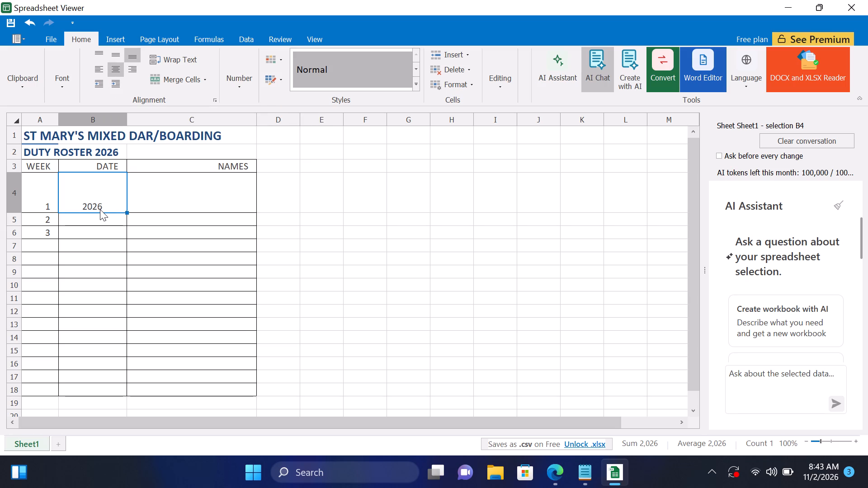
pyautogui.click(102, 207)
pyautogui.click(179, 52)
pyautogui.click(180, 52)
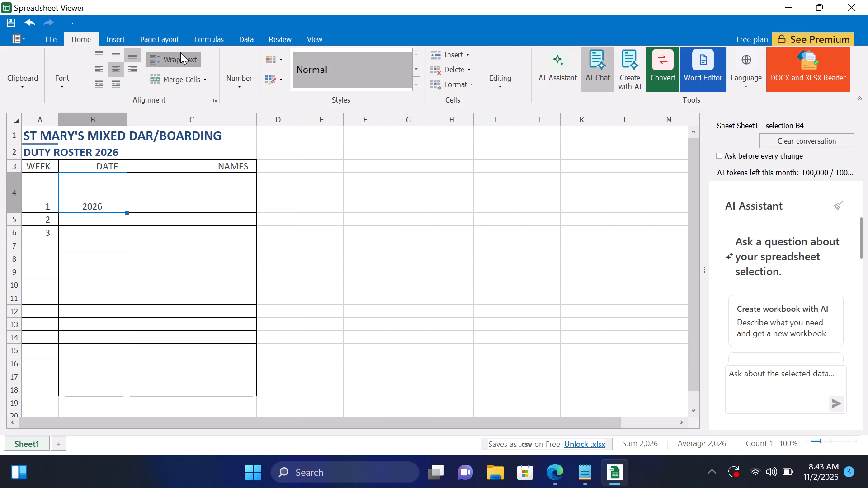
pyautogui.doubleClick(90, 209)
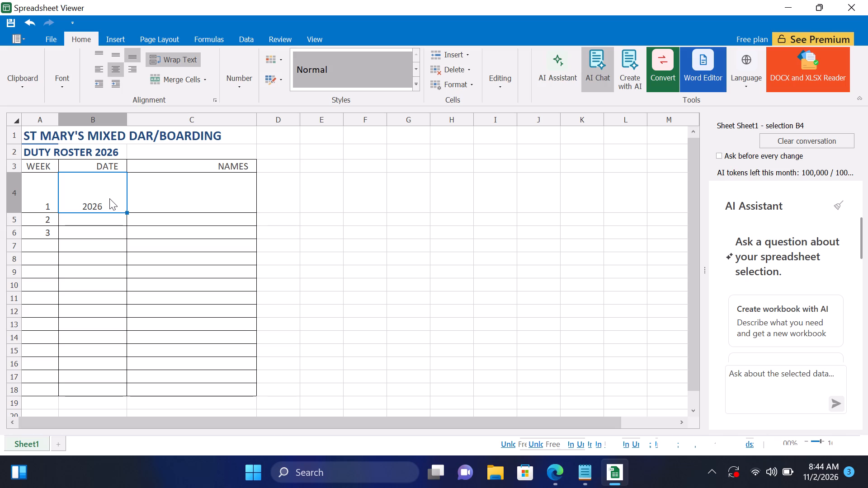
pyautogui.press('-')
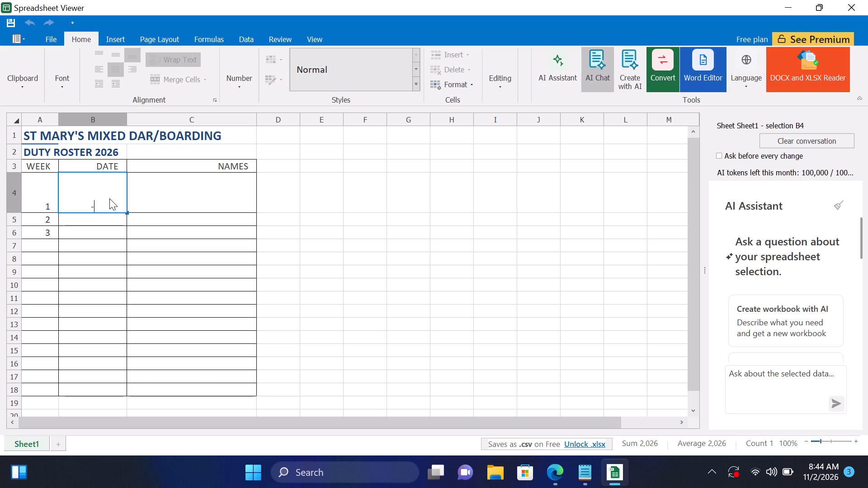
pyautogui.press('BackSpace')
pyautogui.press('2')
pyautogui.write('026')
pyautogui.press('-')
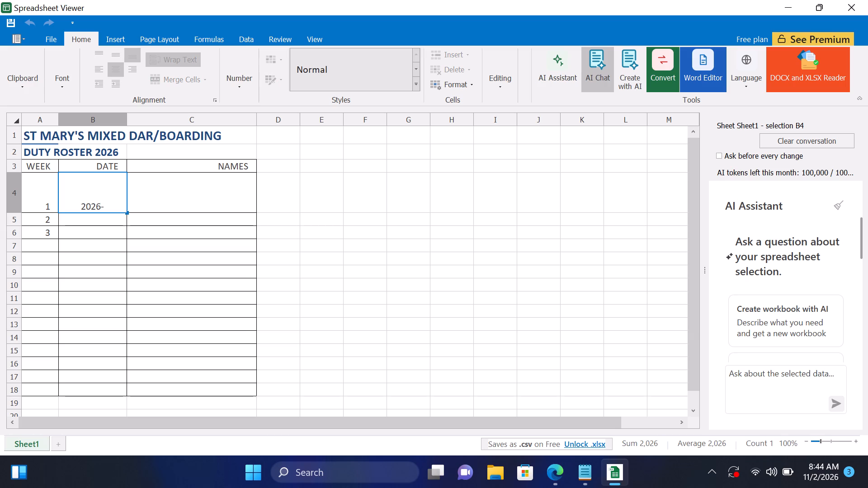
pyautogui.write('08')
pyautogui.press('-')
pyautogui.write('25')
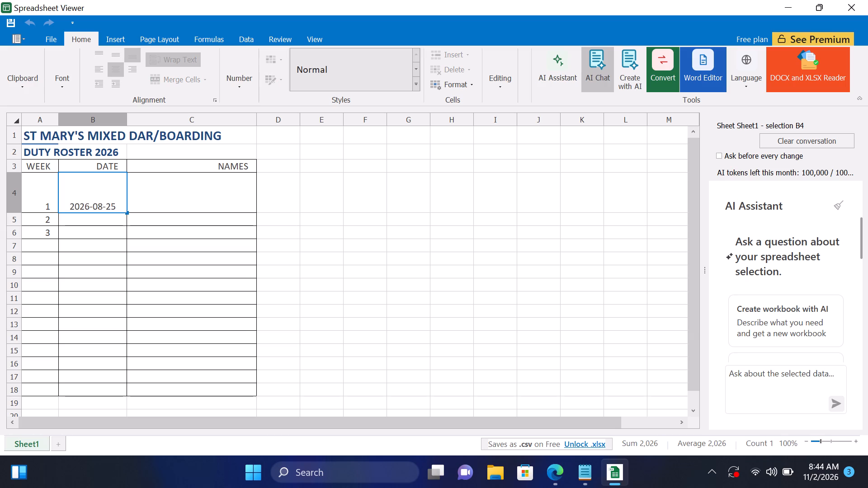
pyautogui.press('t')
pyautogui.press('BackSpace')
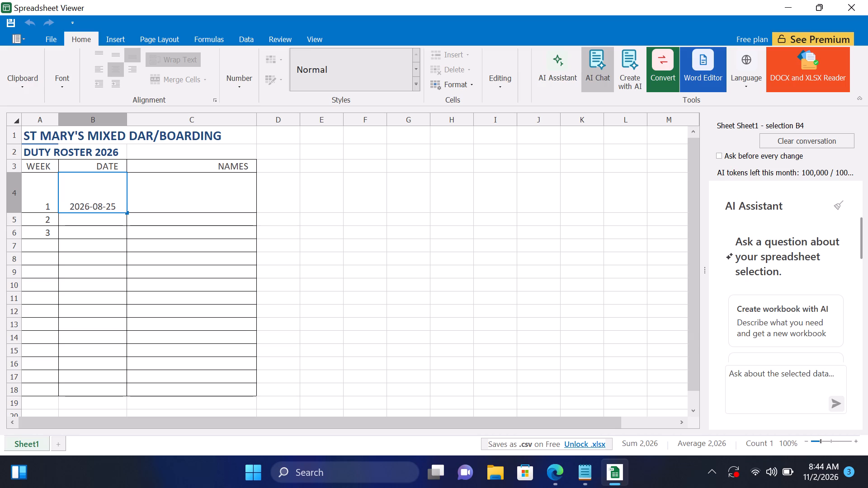
pyautogui.press('space')
pyautogui.press('t')
pyautogui.press('o')
pyautogui.press('space')
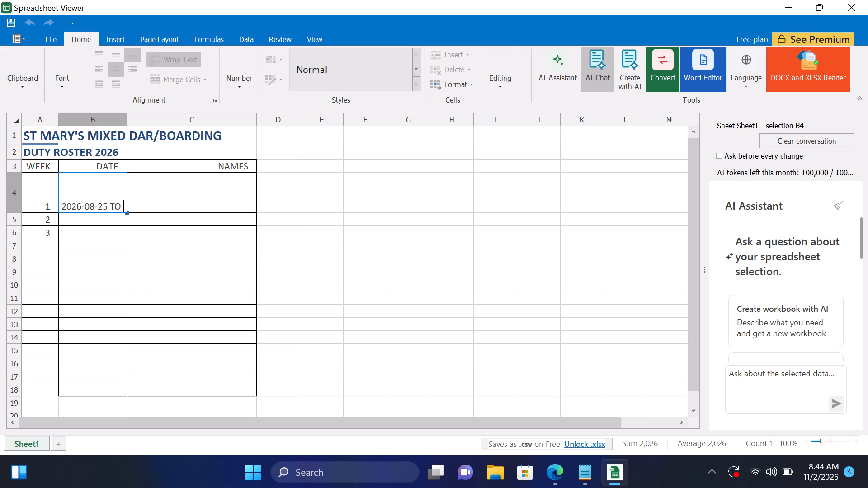
pyautogui.write('2025')
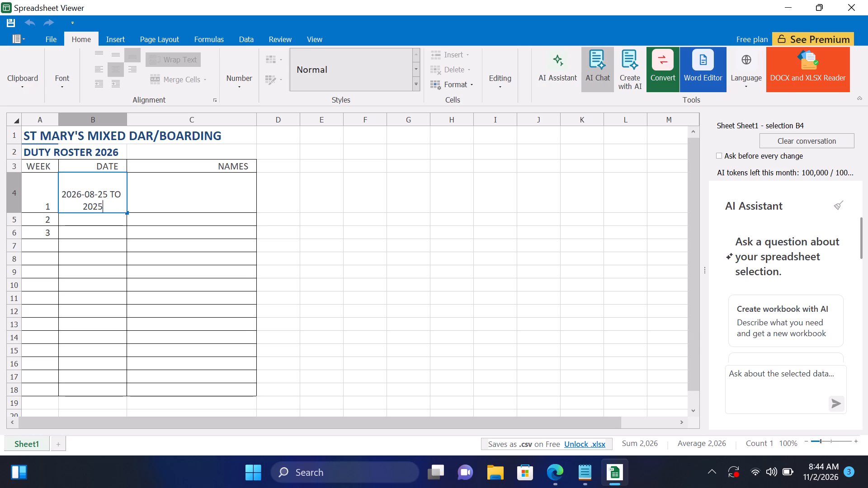
pyautogui.press('-')
pyautogui.write('08')
pyautogui.press('-')
pyautogui.write('31')
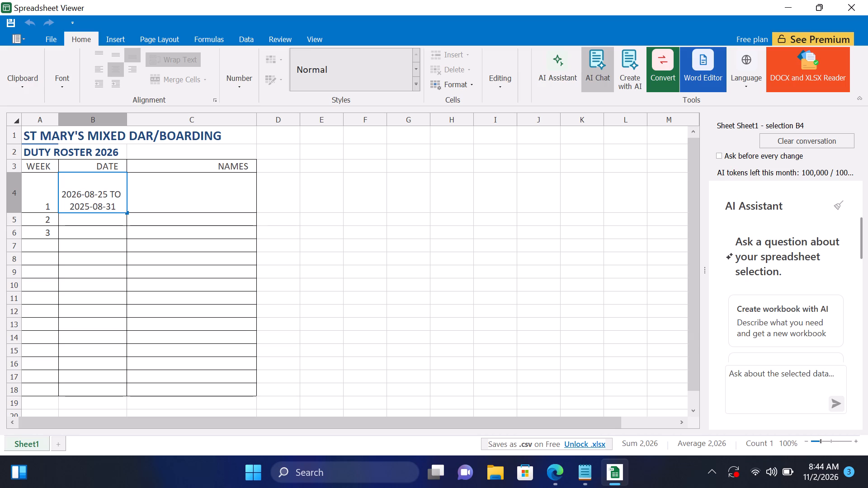
pyautogui.click(110, 190)
pyautogui.press('Return')
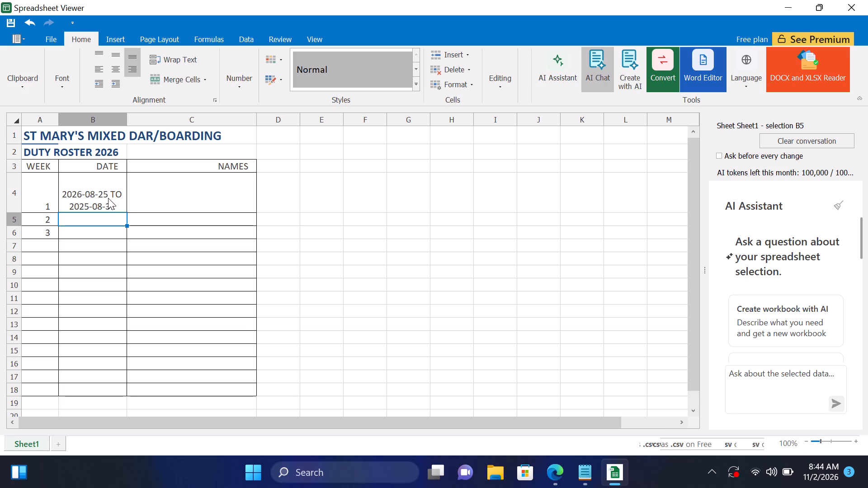
# Insert three spaces before TO in cell B4 so that TO wraps onto the second line with the end date.
pyautogui.doubleClick(109, 190)
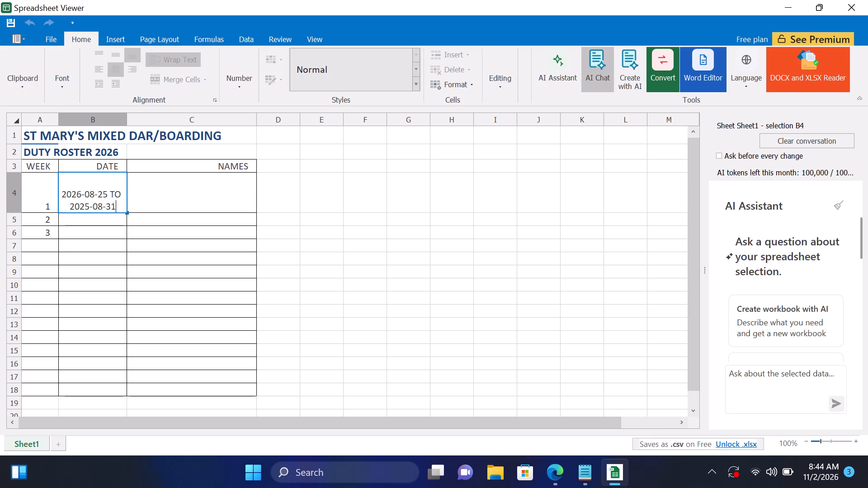
pyautogui.click(109, 190)
pyautogui.press('space')
pyautogui.press('space')
pyautogui.press('space')
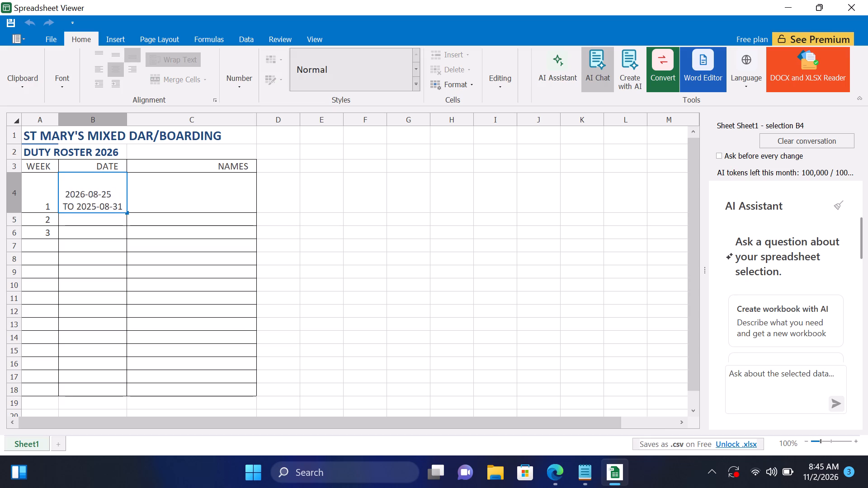
pyautogui.click(72, 204)
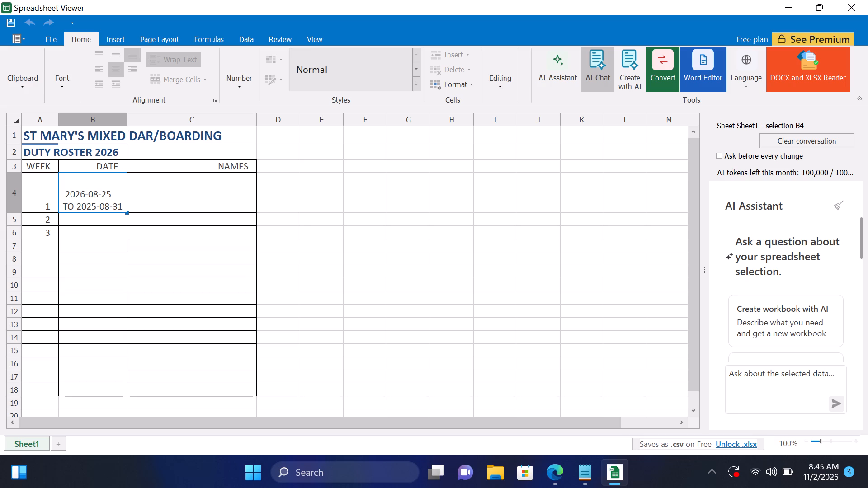
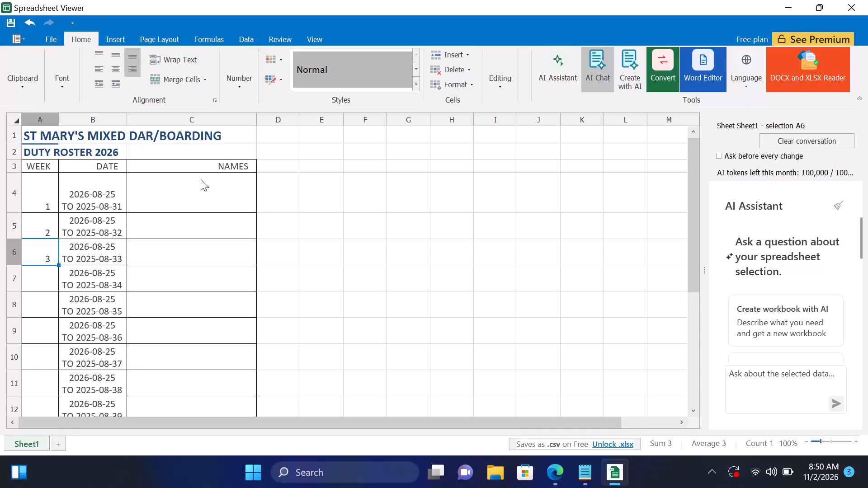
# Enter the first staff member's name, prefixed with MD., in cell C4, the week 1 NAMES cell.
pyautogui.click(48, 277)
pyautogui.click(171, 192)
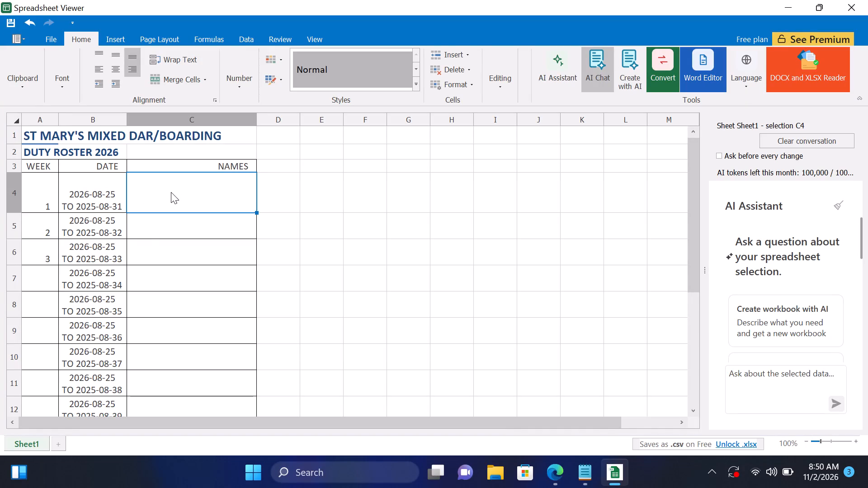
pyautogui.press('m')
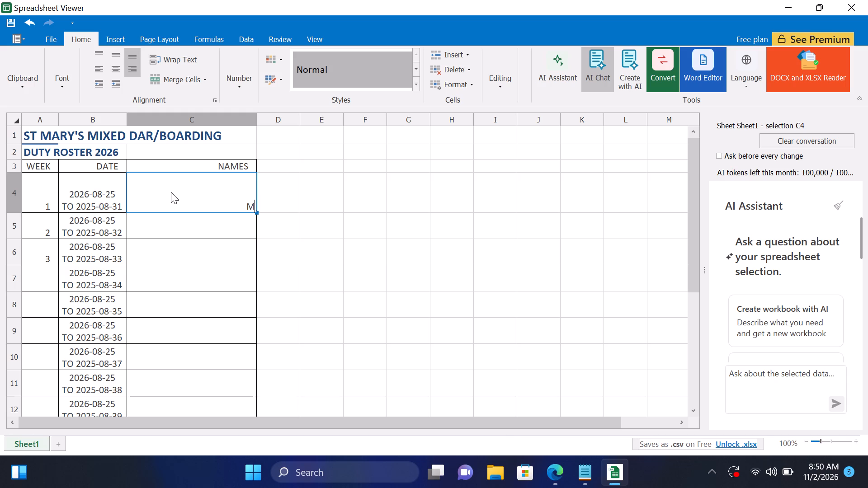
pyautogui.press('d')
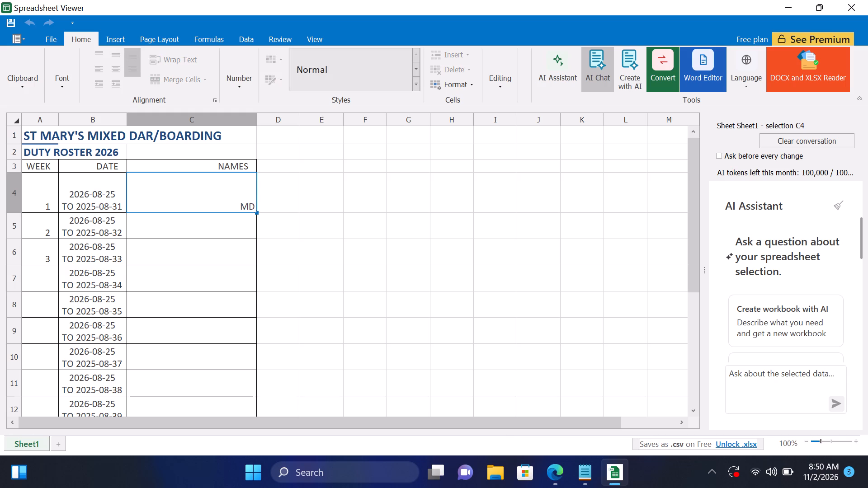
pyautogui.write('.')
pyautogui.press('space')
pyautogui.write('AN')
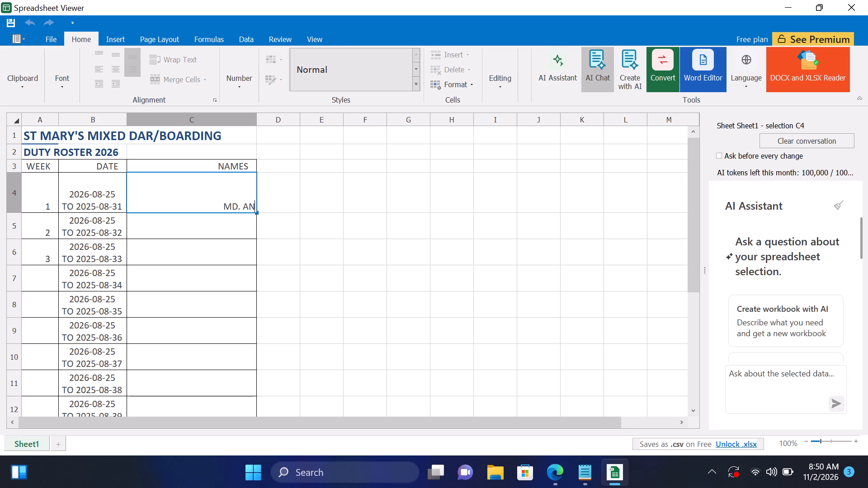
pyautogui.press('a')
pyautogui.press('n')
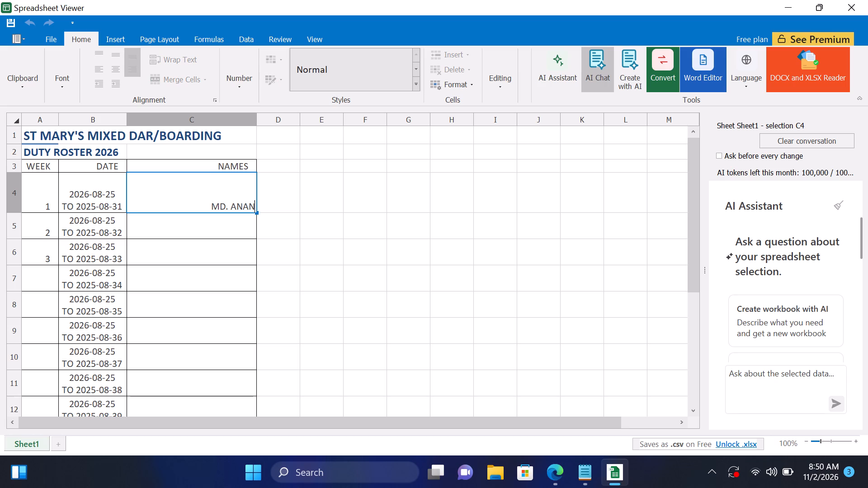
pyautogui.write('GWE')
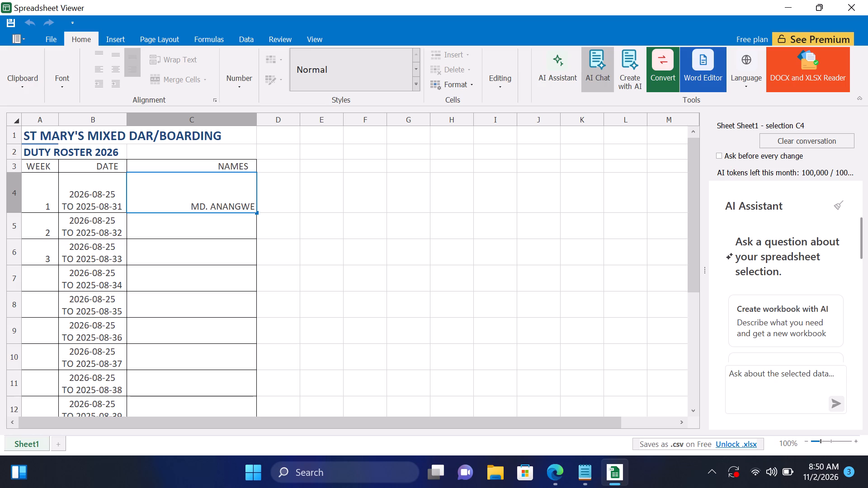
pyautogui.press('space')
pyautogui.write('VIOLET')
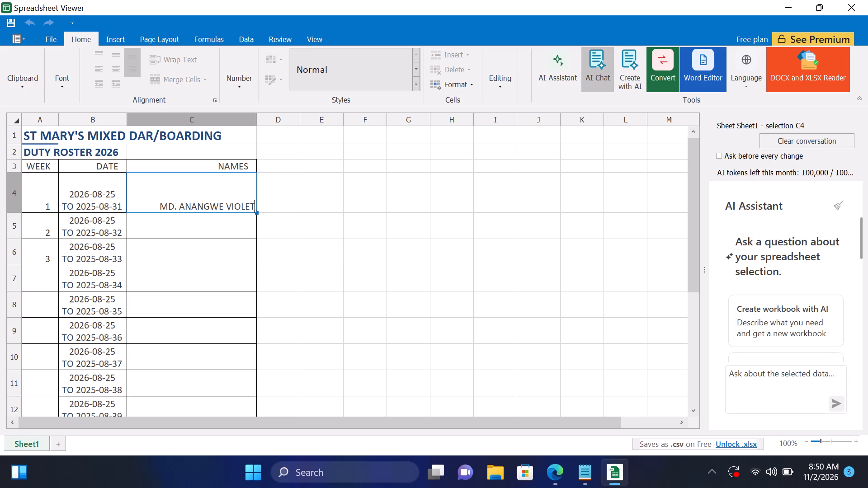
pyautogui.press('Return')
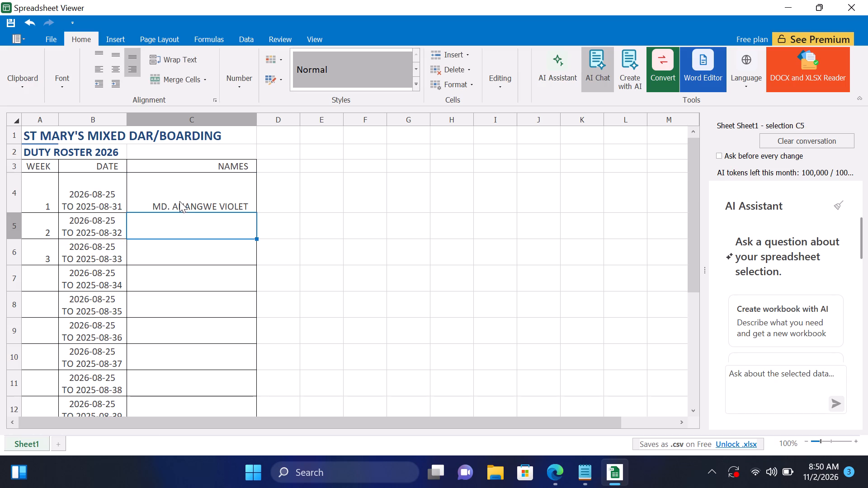
# Apply the Number format to cell C4 in the NAMES column.
pyautogui.click(181, 197)
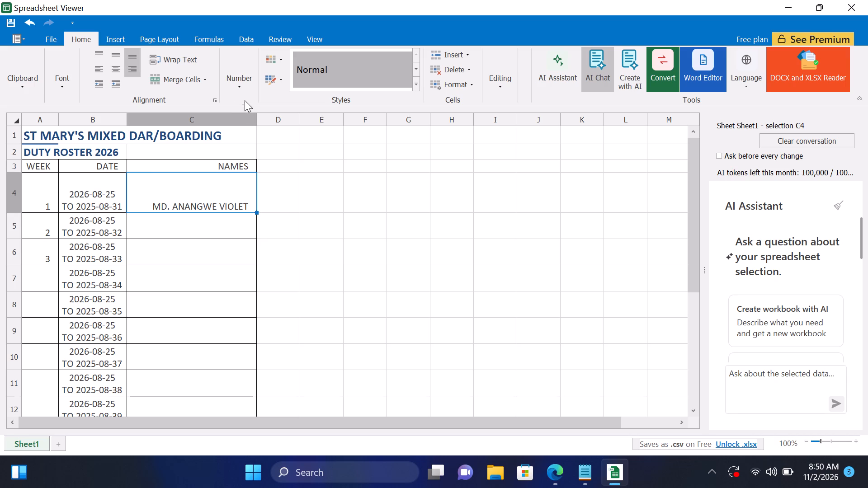
pyautogui.moveTo(227, 86); pyautogui.dragTo(245, 84)
pyautogui.click(245, 84)
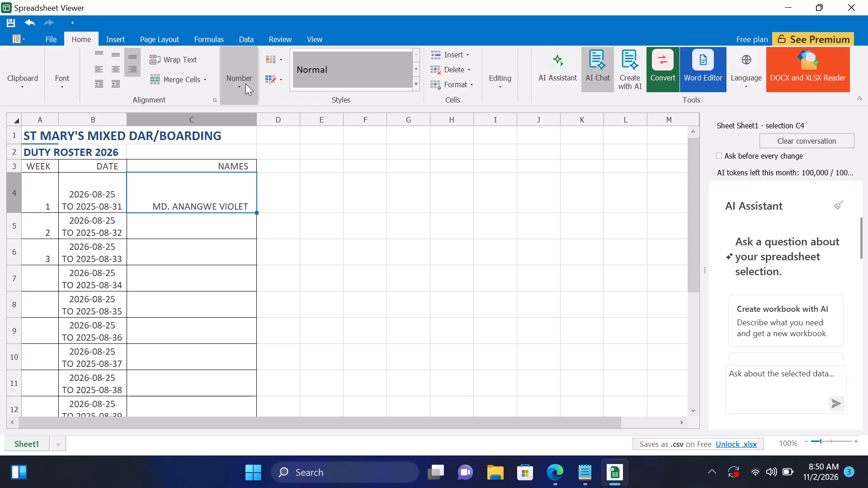
pyautogui.click(245, 86)
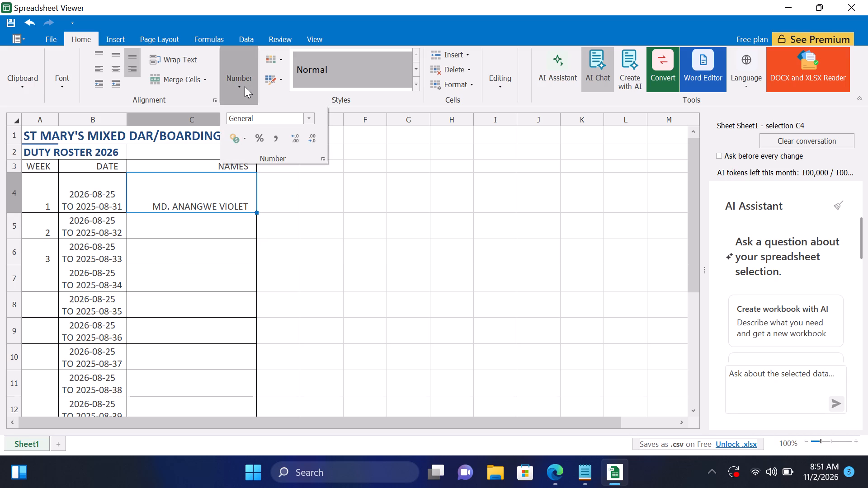
pyautogui.click(310, 122)
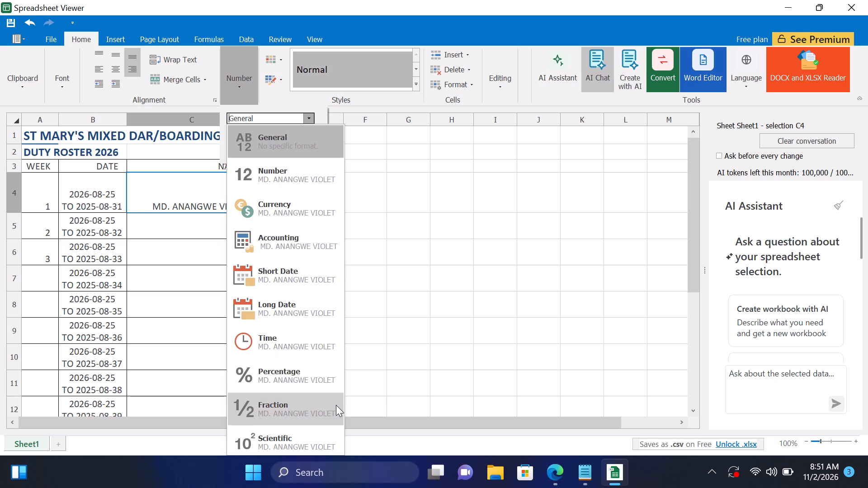
pyautogui.click(307, 174)
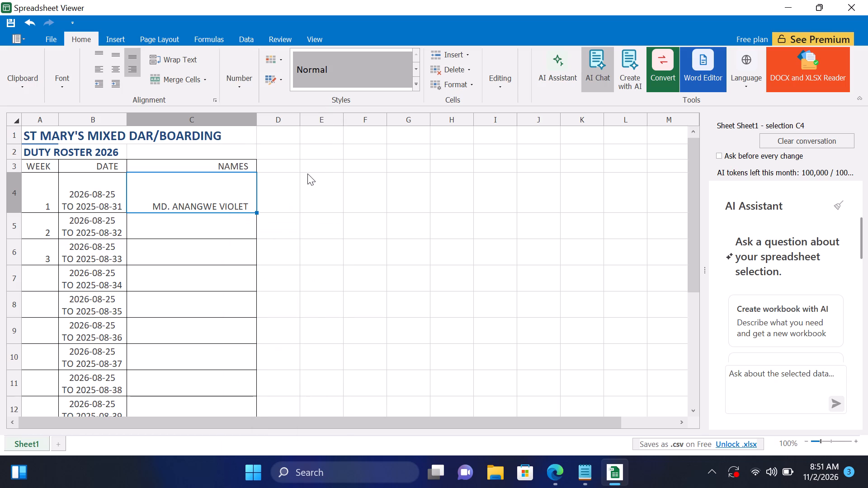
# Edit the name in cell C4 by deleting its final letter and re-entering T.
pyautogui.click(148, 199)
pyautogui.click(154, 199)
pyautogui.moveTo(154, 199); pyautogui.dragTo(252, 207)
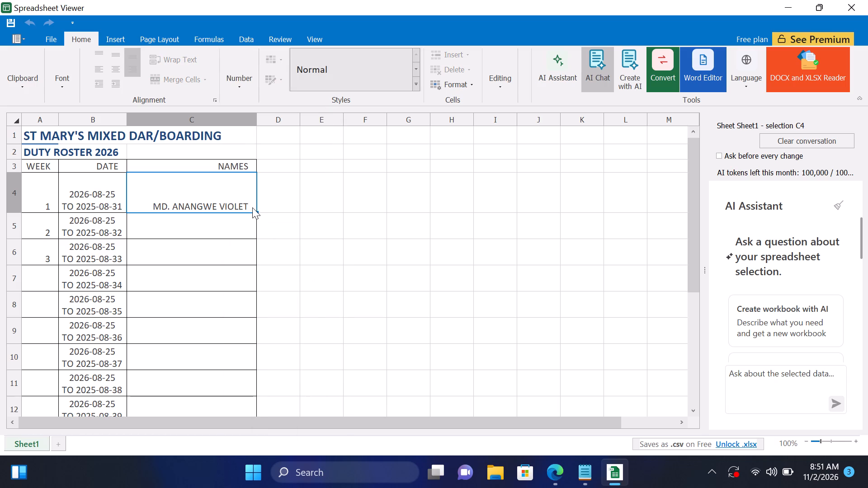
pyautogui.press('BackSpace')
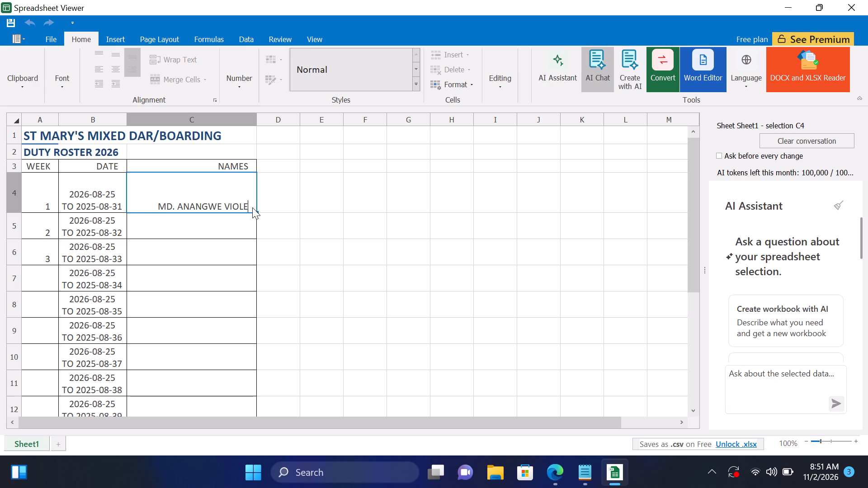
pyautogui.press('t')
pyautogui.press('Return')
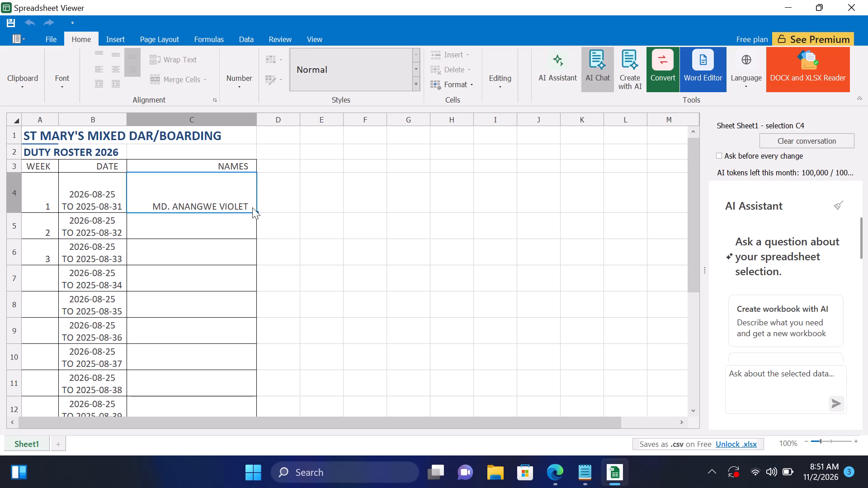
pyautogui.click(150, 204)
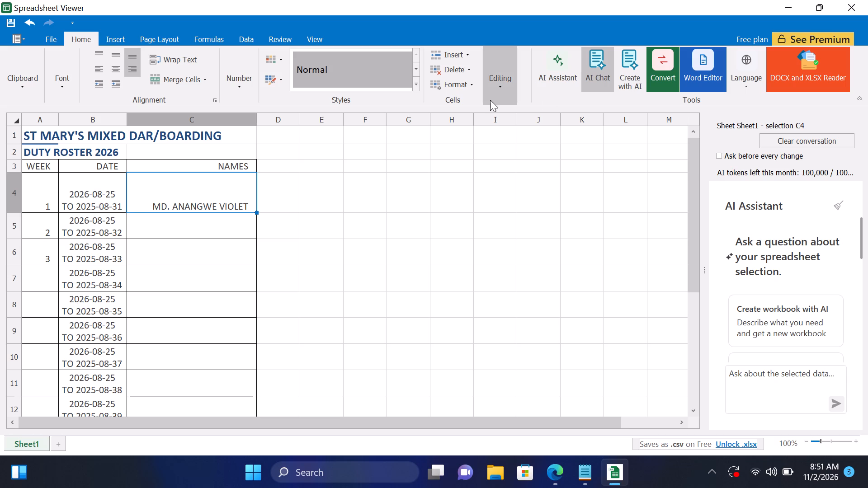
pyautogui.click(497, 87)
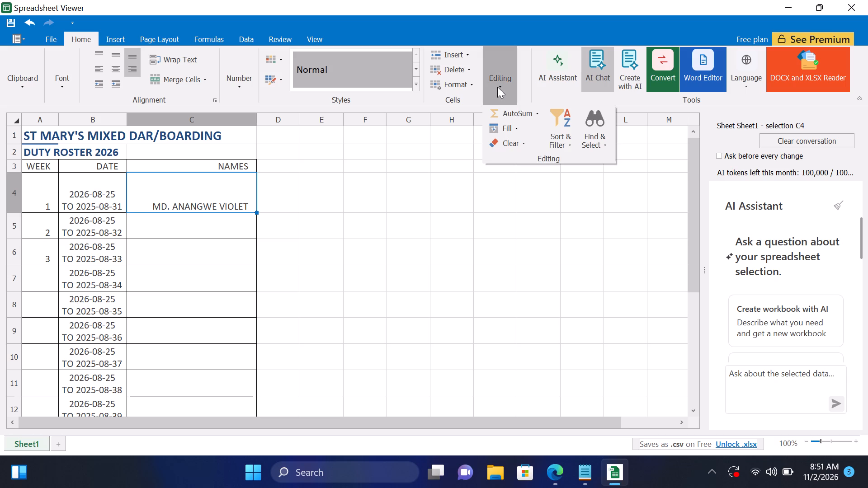
# Raise the system speaker volume to nearly its maximum and return to the duty roster sheet.
pyautogui.click(774, 468)
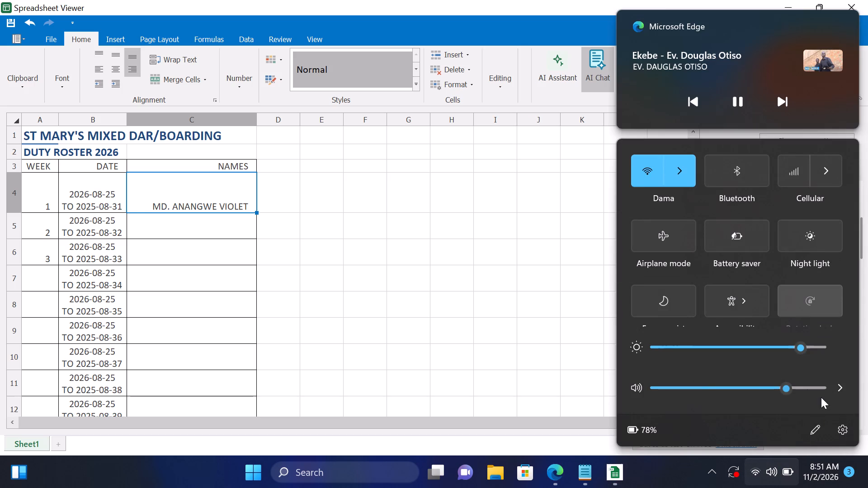
pyautogui.click(828, 386)
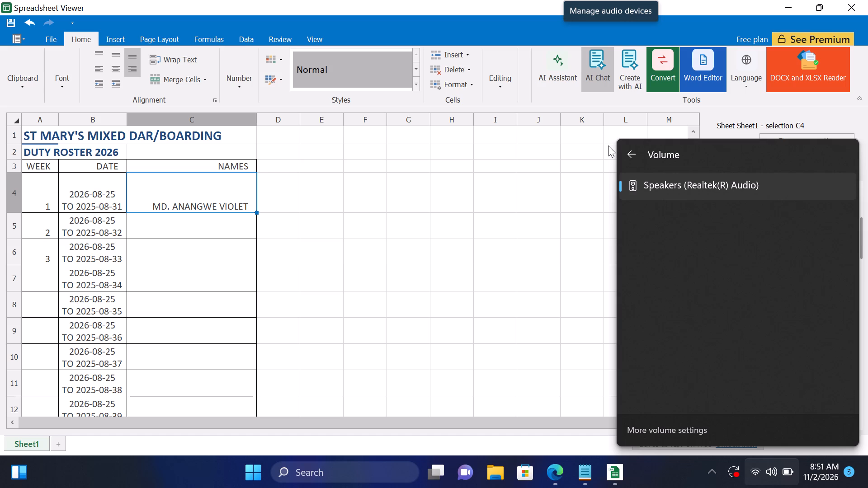
pyautogui.click(631, 154)
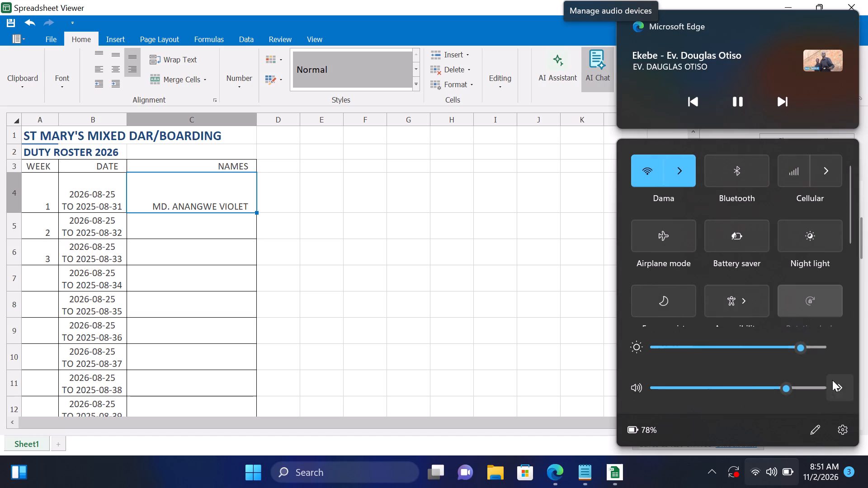
pyautogui.click(834, 381)
pyautogui.click(834, 381)
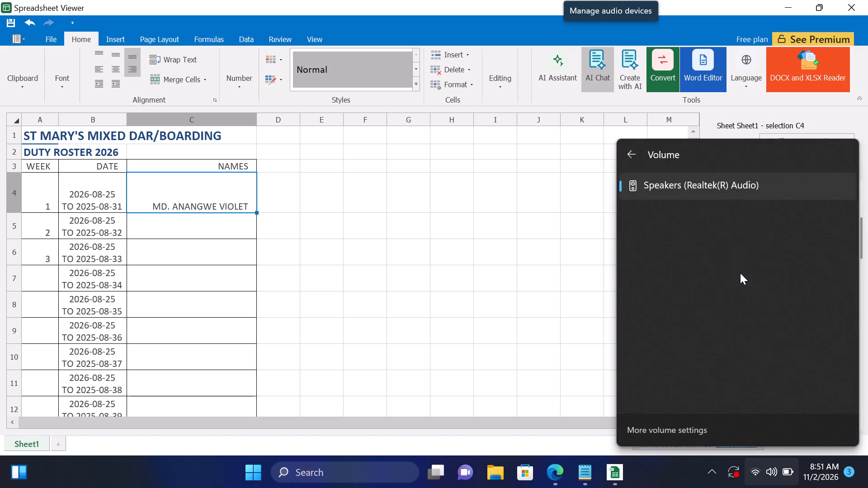
pyautogui.click(636, 146)
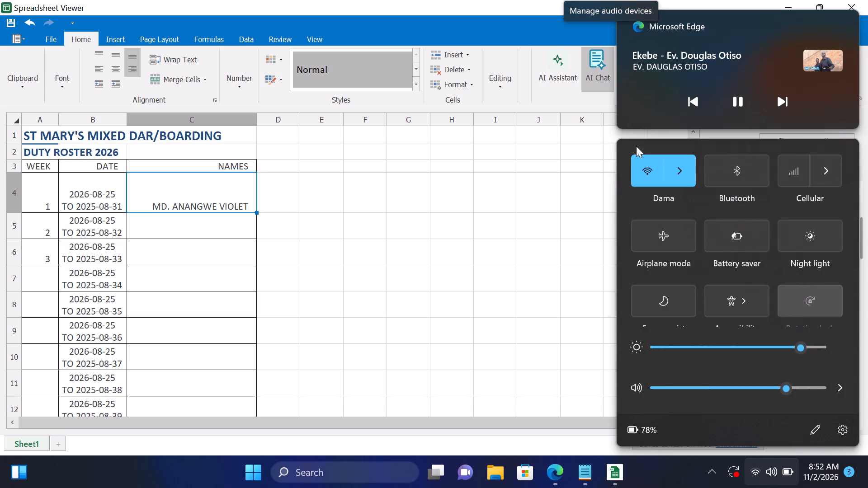
pyautogui.click(821, 384)
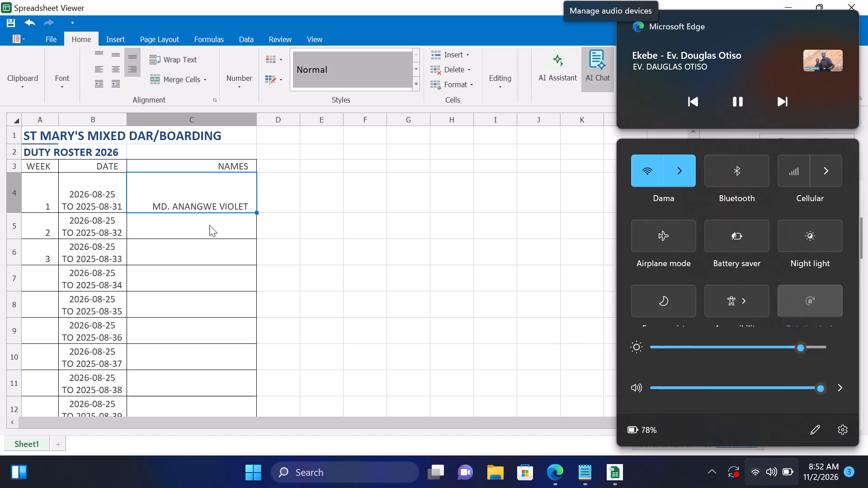
pyautogui.click(169, 216)
pyautogui.click(169, 216)
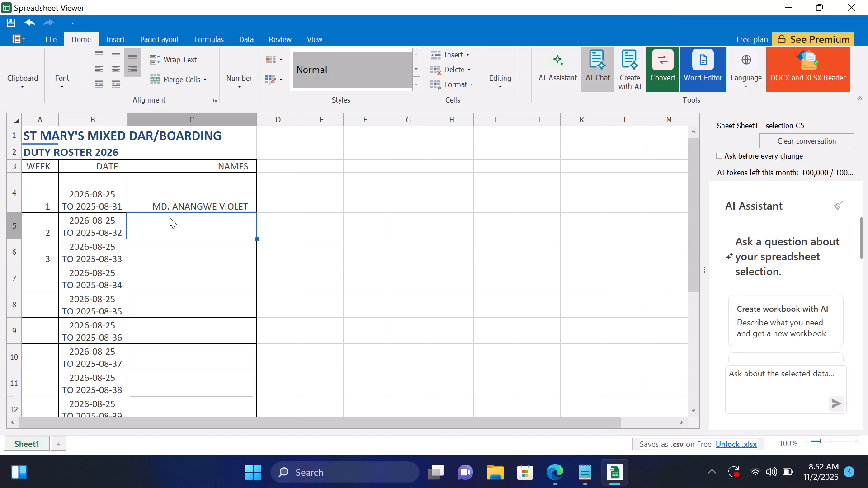
# Replace the staff name in cell C4, the week 1 NAMES cell, with MD A.
pyautogui.click(250, 201)
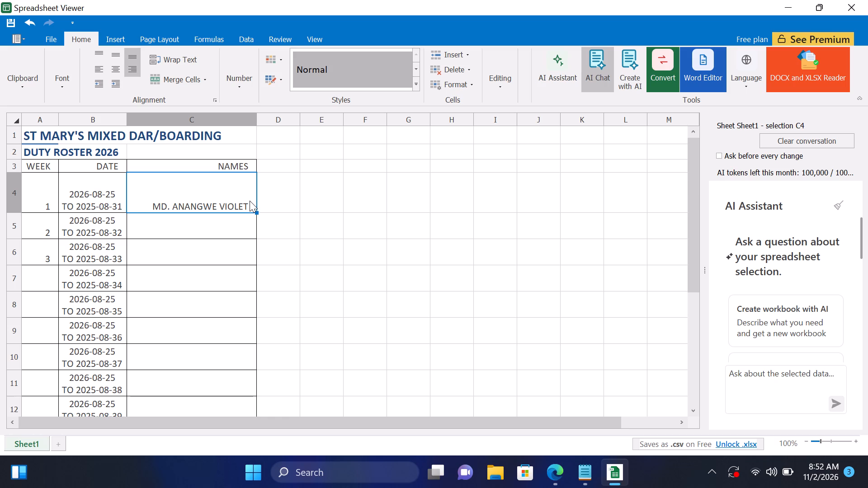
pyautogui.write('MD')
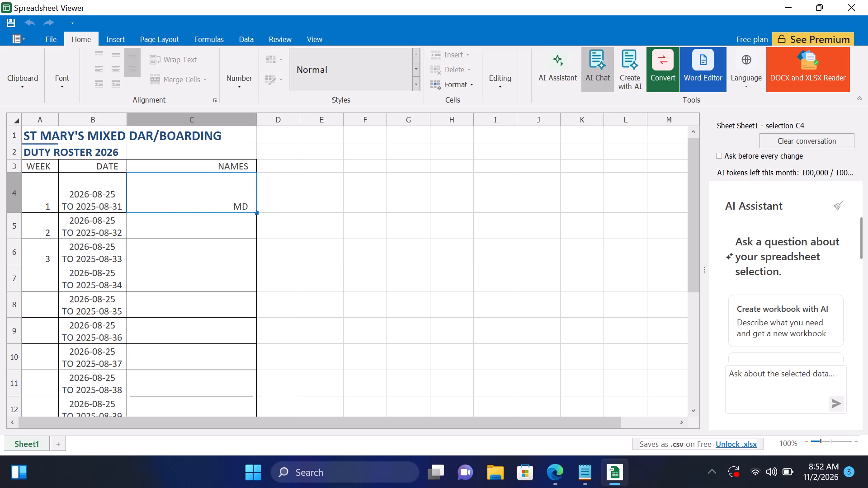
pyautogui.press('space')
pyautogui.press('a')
pyautogui.click(254, 89)
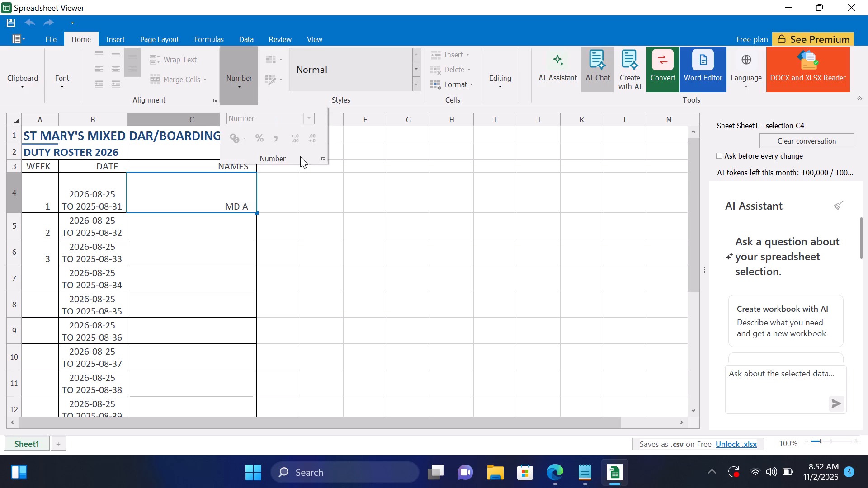
pyautogui.click(324, 161)
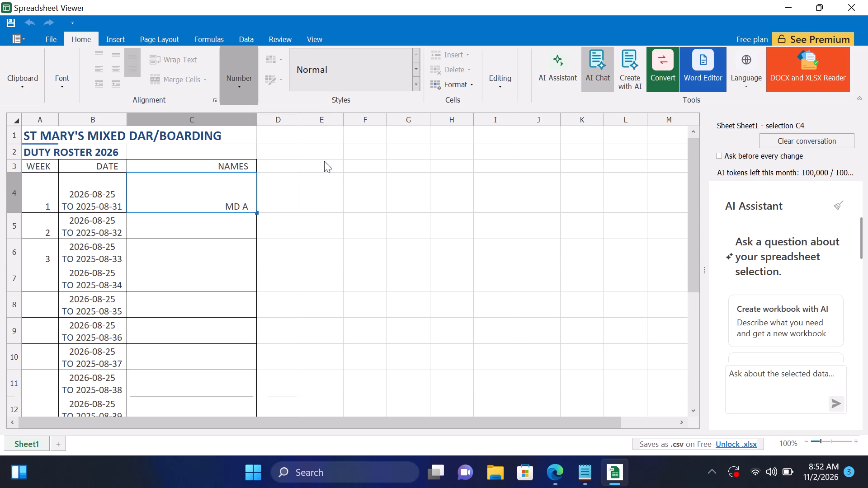
pyautogui.click(273, 197)
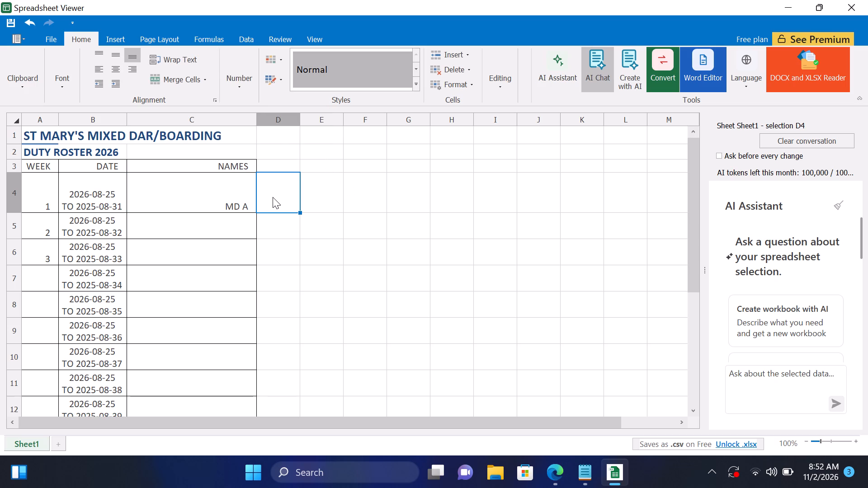
# Replace the text in cell C4 with the first staff member's full name, numbered and prefixed 1. MD.
pyautogui.click(251, 209)
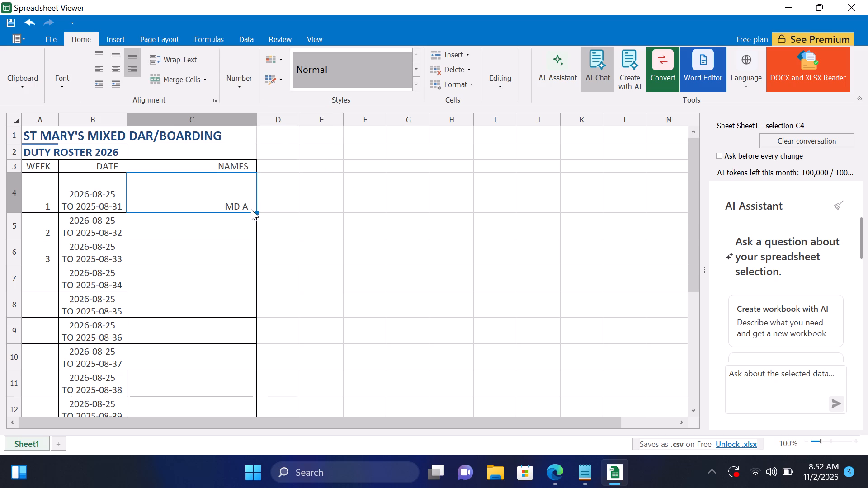
pyautogui.press('BackSpace')
pyautogui.press('BackSpace')
pyautogui.click(236, 205)
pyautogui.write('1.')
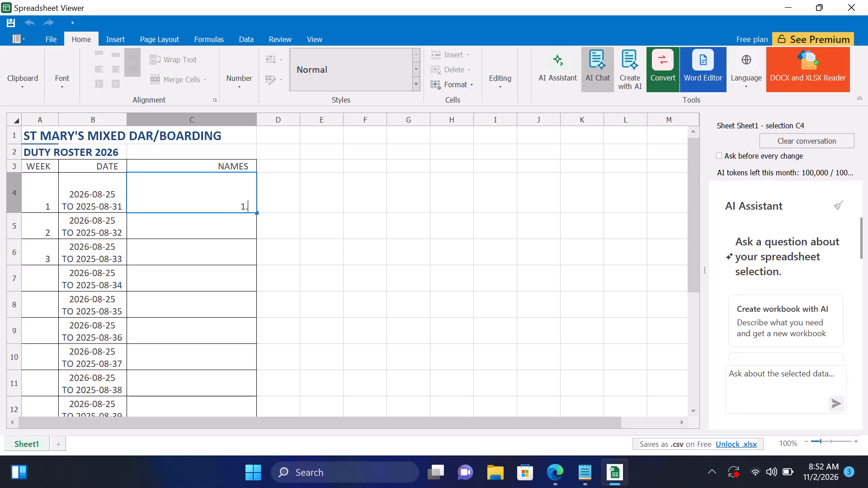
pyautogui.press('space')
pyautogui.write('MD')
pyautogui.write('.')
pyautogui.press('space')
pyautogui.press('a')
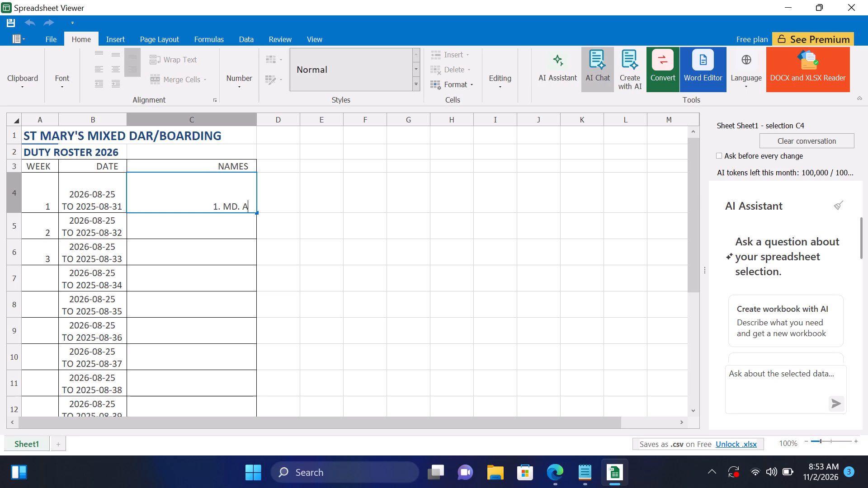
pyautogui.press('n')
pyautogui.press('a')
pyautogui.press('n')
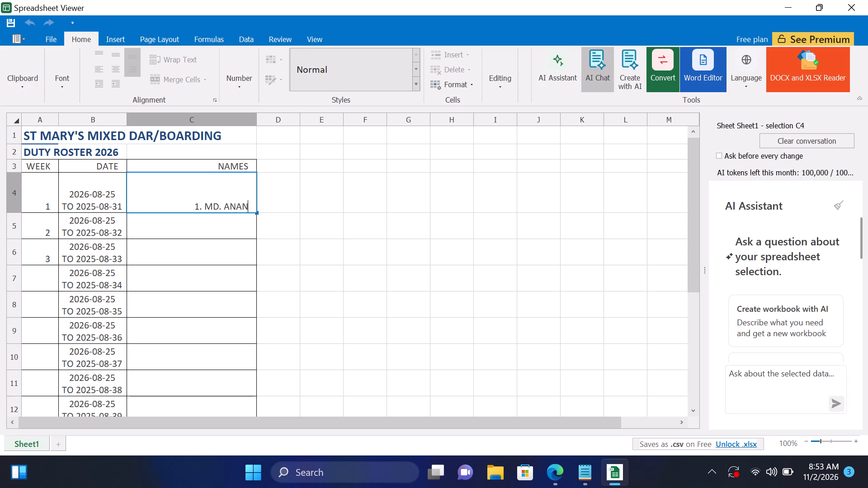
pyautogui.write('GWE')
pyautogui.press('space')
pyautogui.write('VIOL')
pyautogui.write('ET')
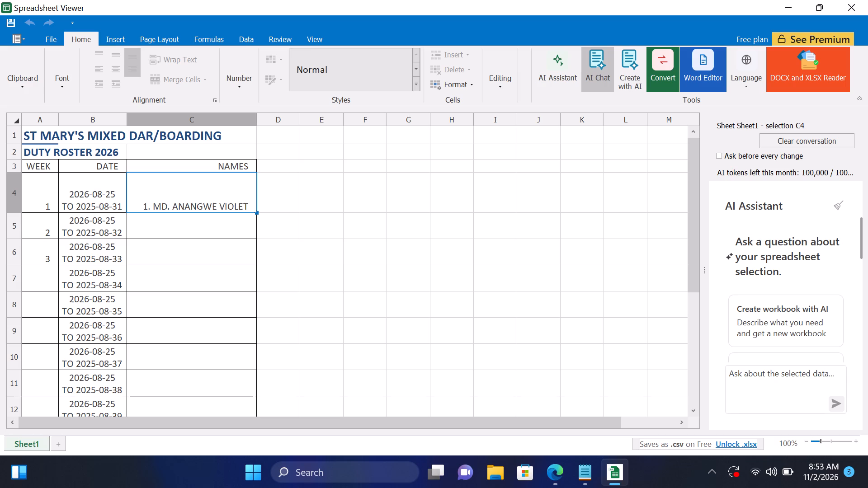
# Add a space and the number 2. after the first staff member's name in cell C4.
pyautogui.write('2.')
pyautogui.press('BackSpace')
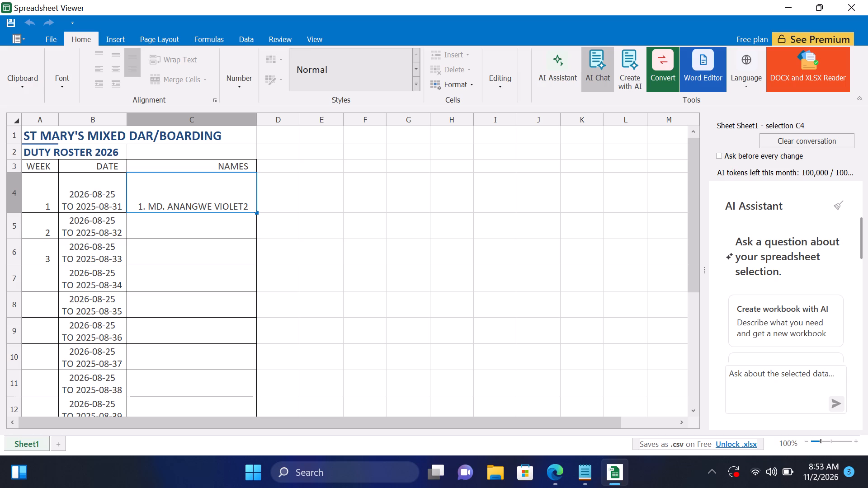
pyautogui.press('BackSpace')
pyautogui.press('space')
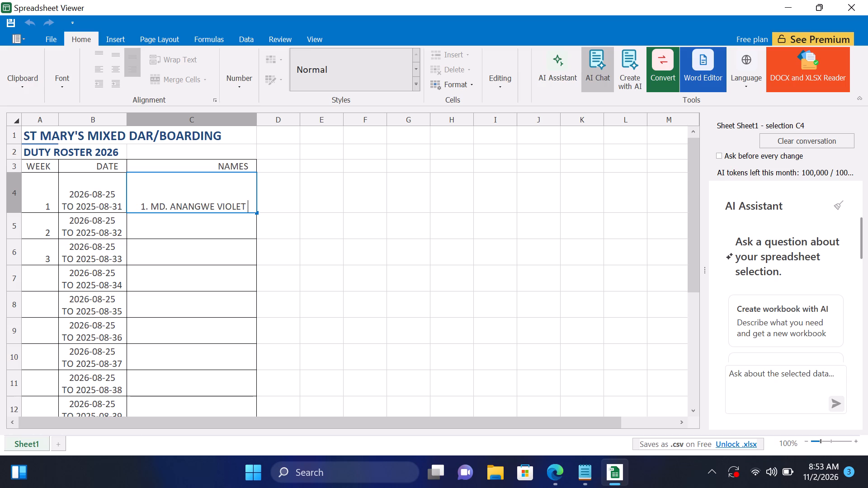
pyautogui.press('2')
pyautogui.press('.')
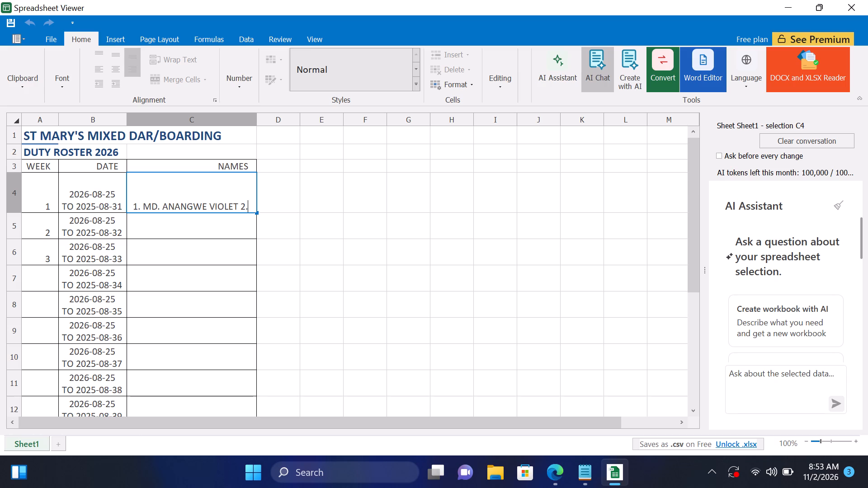
pyautogui.click(236, 204)
pyautogui.press('Tab')
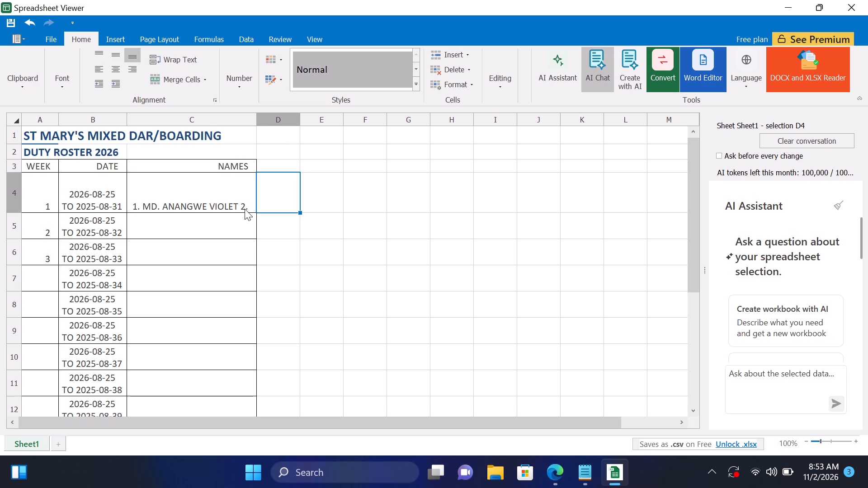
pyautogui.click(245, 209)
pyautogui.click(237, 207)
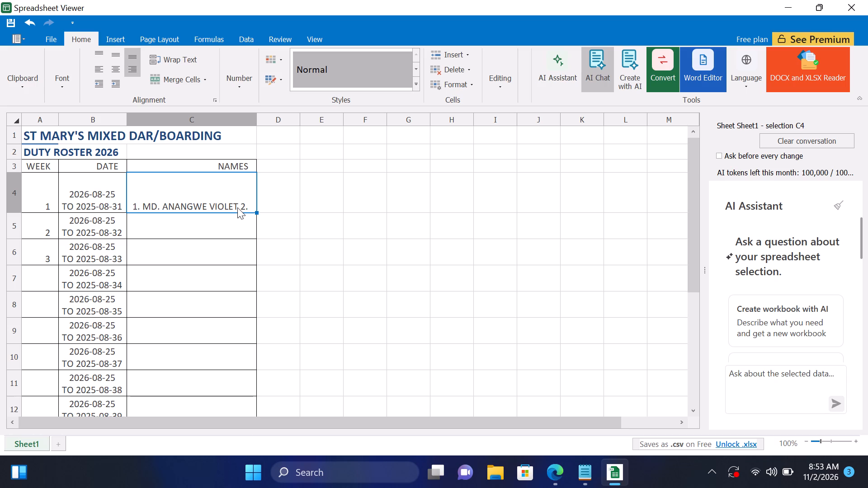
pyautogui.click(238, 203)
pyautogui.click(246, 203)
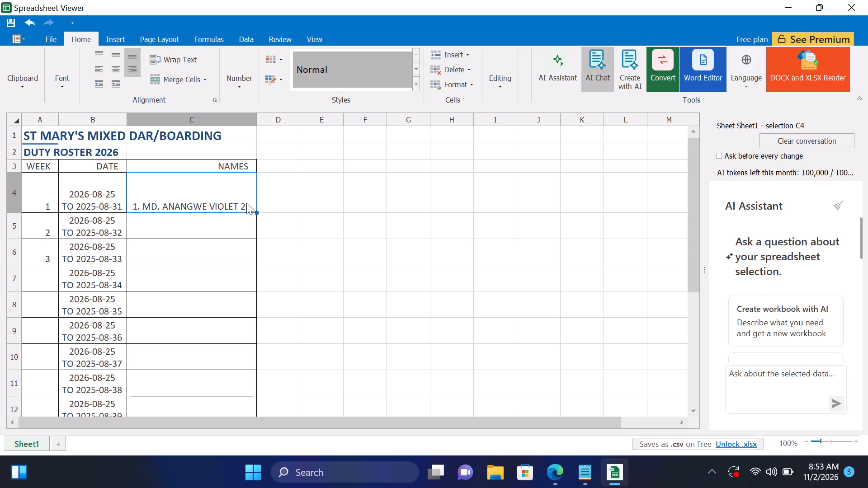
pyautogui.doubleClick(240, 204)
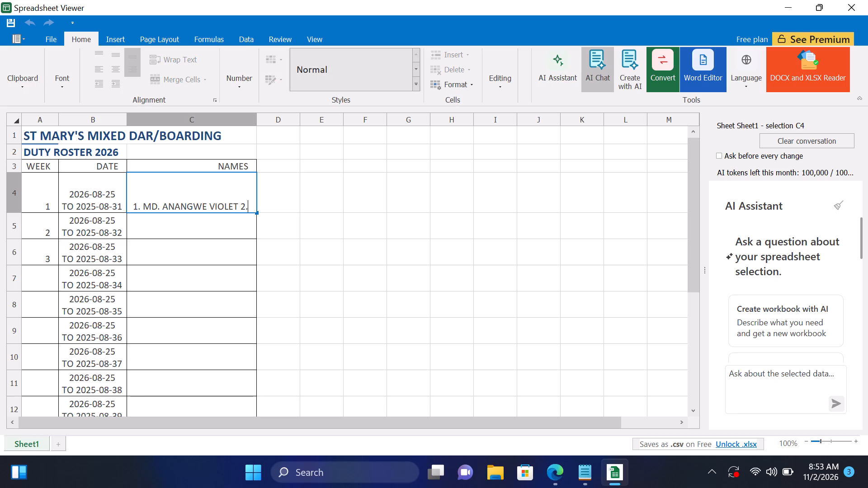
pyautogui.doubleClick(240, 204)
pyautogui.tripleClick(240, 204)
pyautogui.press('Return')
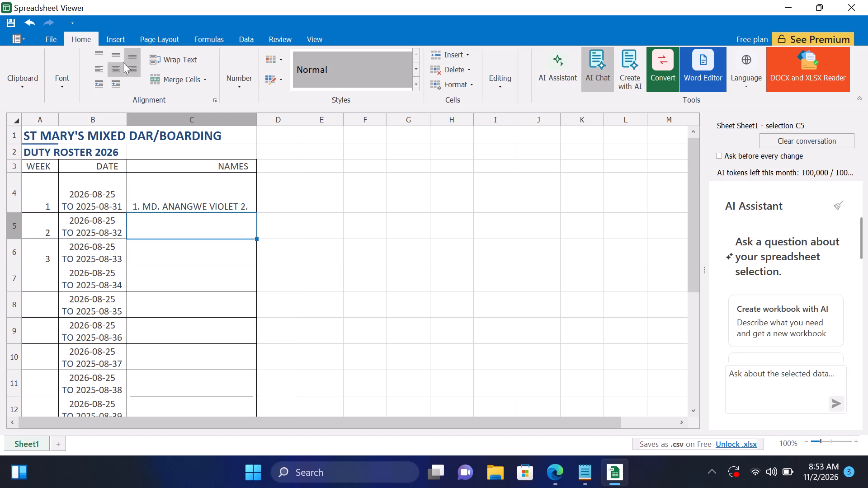
# Apply the light blue gradient-fill data bar conditional format to cell C5 in the NAMES column.
pyautogui.click(275, 62)
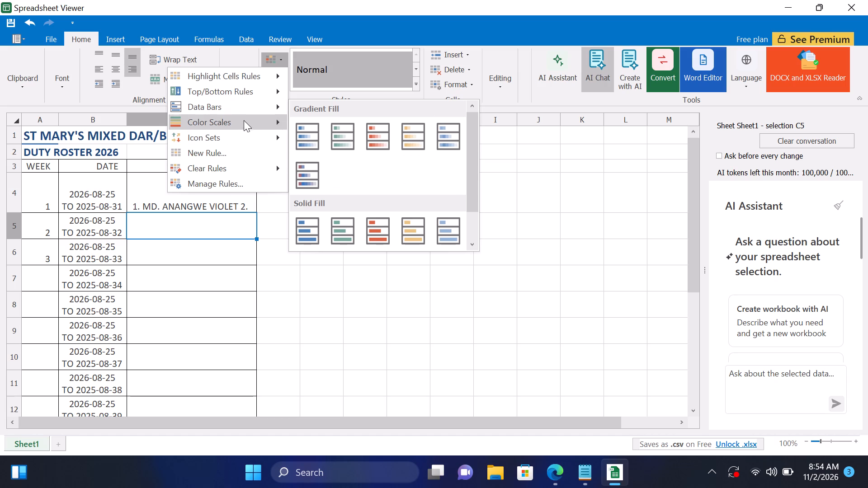
pyautogui.click(246, 113)
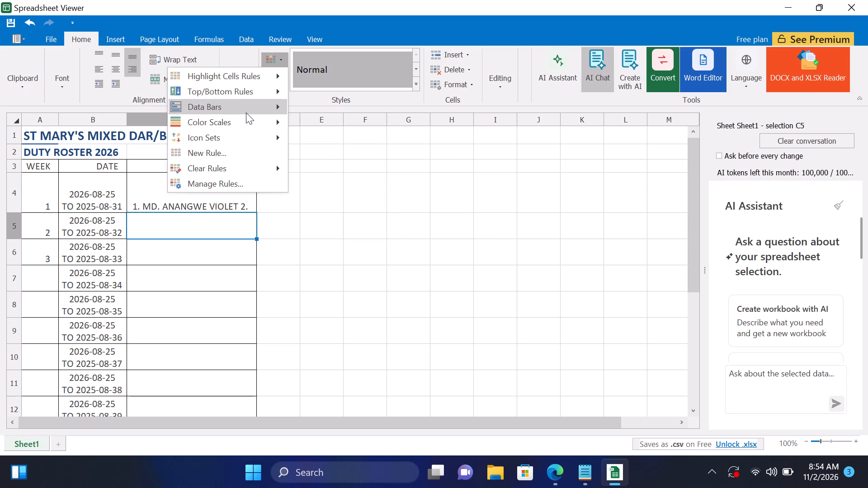
pyautogui.click(246, 113)
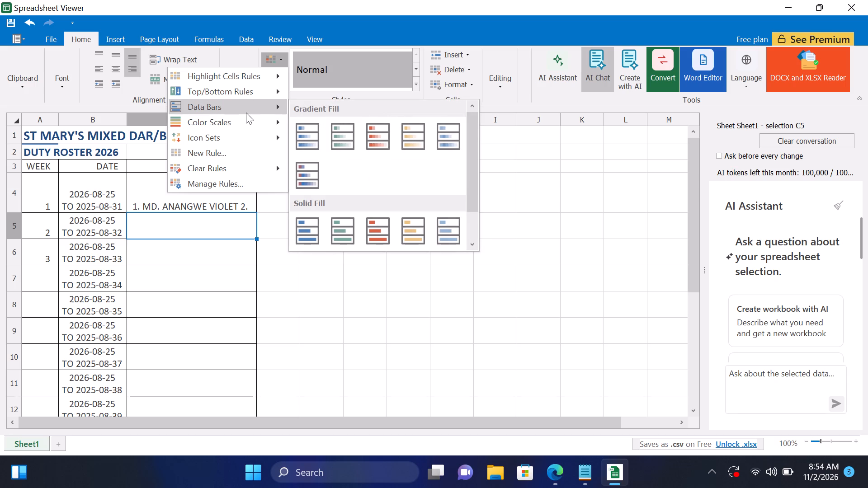
pyautogui.click(445, 185)
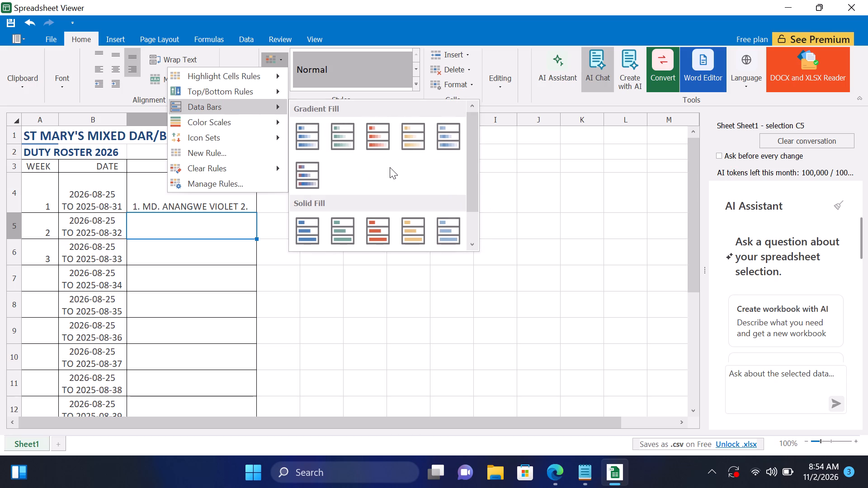
pyautogui.click(390, 167)
pyautogui.doubleClick(368, 170)
pyautogui.click(447, 136)
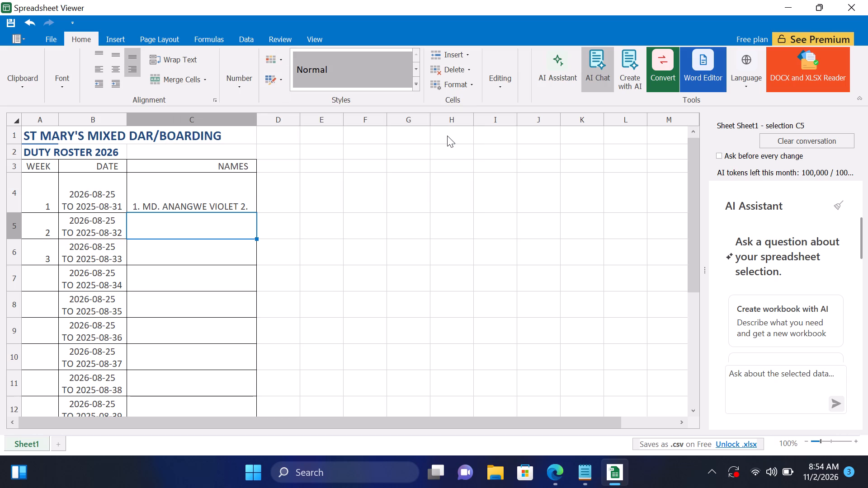
# Enter the text SJJSJS in cell C5, the week 2 NAMES cell, leaving cell C6 empty.
pyautogui.click(189, 222)
pyautogui.click(189, 222)
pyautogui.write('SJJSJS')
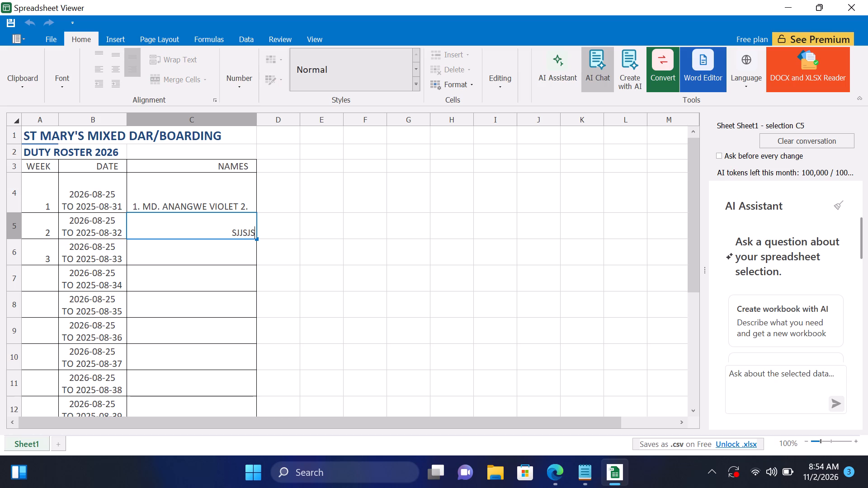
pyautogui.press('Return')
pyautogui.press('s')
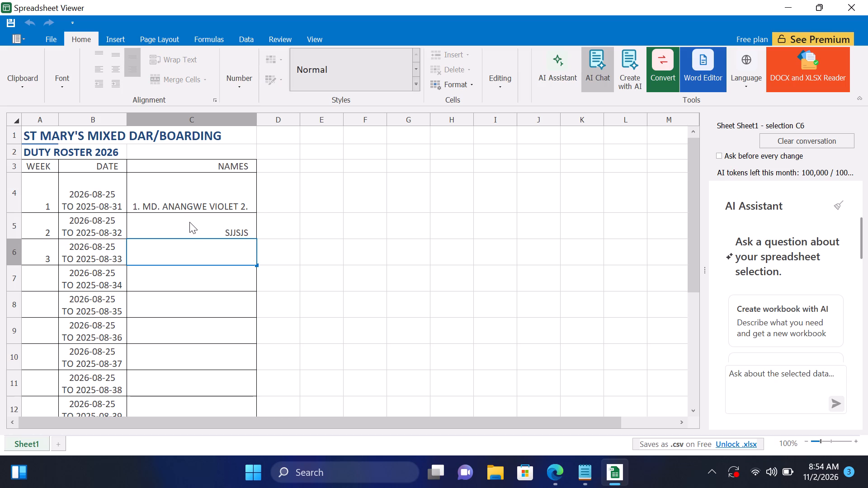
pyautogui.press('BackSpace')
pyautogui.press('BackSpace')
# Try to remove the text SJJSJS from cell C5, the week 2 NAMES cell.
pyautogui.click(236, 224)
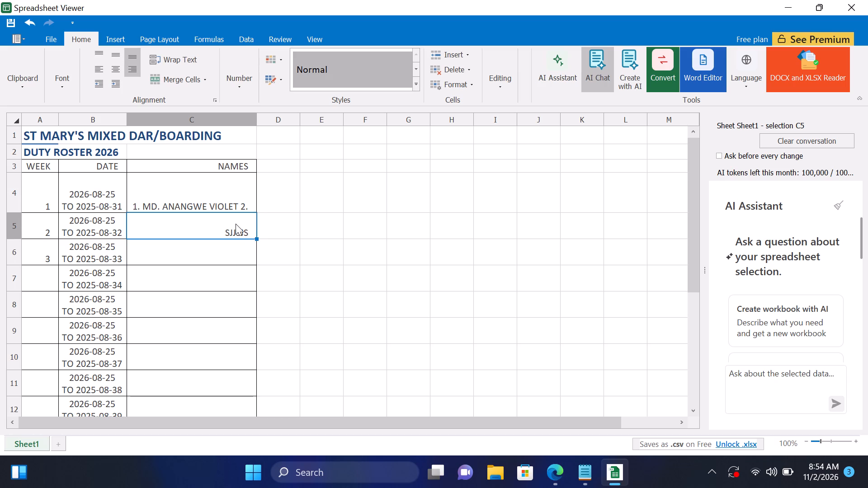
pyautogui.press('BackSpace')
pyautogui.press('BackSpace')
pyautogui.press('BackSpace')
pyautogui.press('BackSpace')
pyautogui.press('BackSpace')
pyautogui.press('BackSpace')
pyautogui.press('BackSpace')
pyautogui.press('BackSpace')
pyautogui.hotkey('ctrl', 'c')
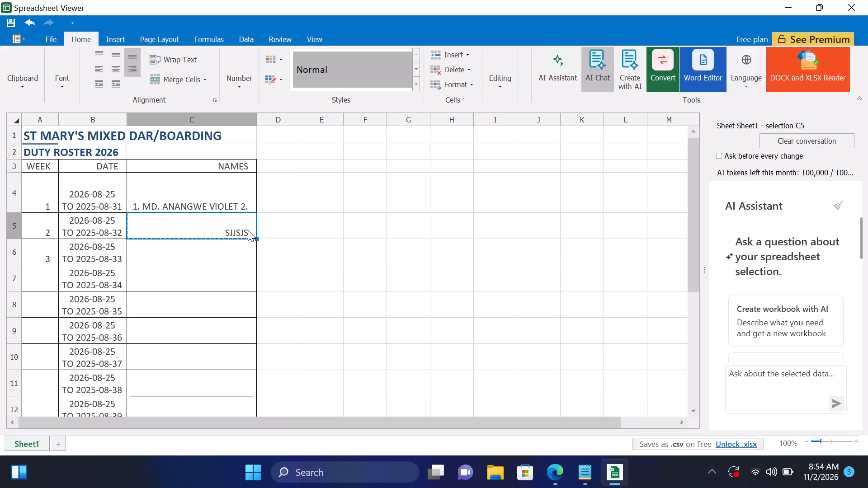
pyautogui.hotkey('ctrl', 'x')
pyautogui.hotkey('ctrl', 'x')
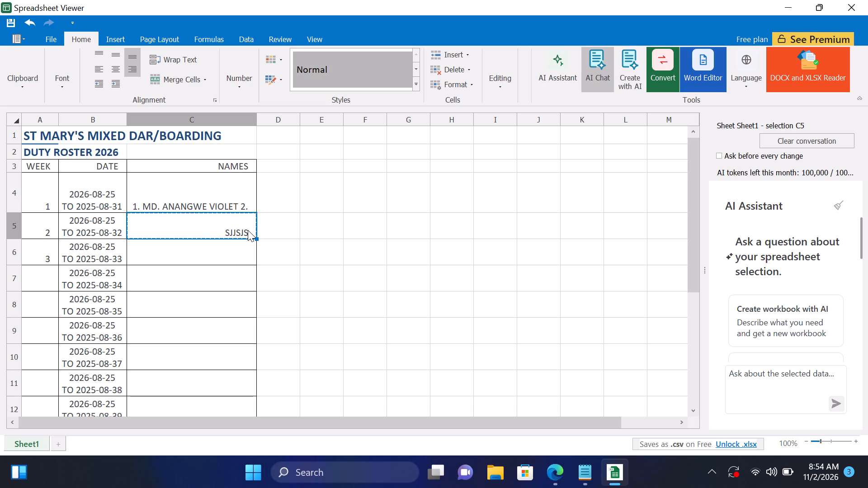
# Fill cell C5 with the numbered staff entry from cell C4 directly above, replacing its text.
pyautogui.click(254, 234)
pyautogui.hotkey('ctrl', 'd')
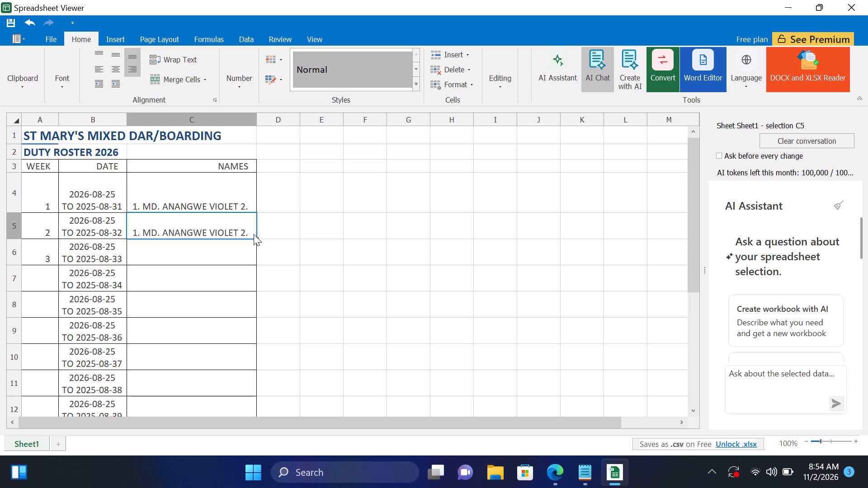
pyautogui.moveTo(254, 234); pyautogui.dragTo(238, 206)
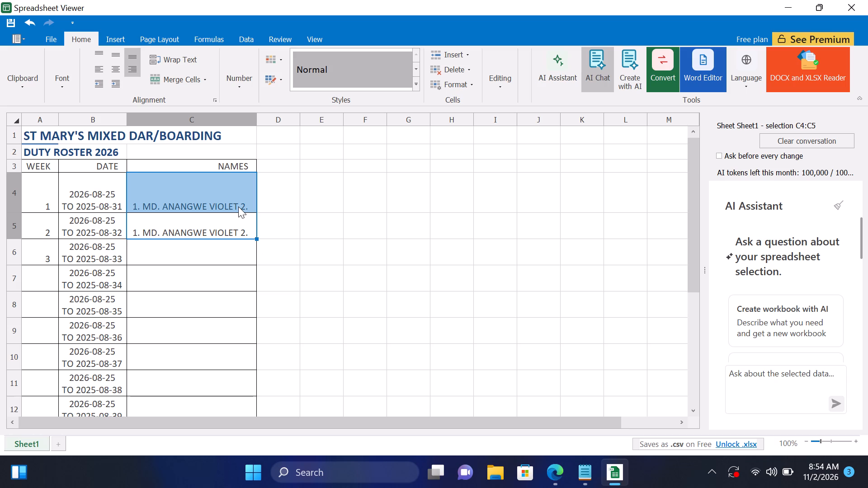
pyautogui.hotkey('ctrl', 'd')
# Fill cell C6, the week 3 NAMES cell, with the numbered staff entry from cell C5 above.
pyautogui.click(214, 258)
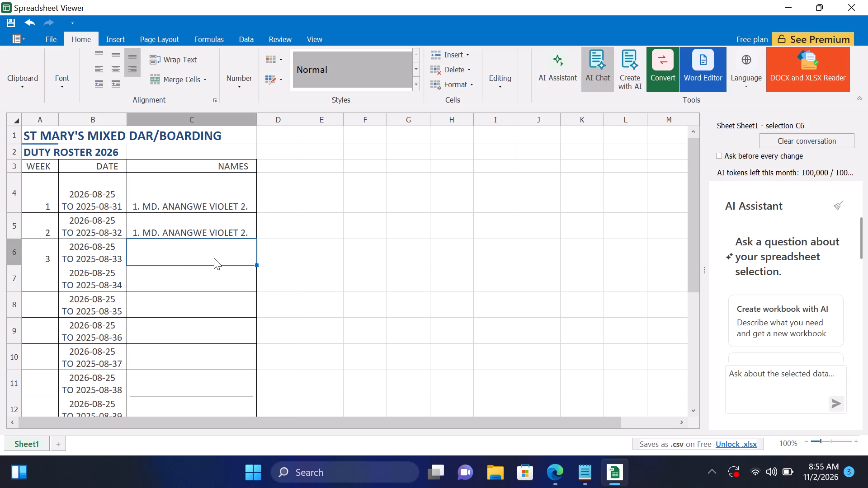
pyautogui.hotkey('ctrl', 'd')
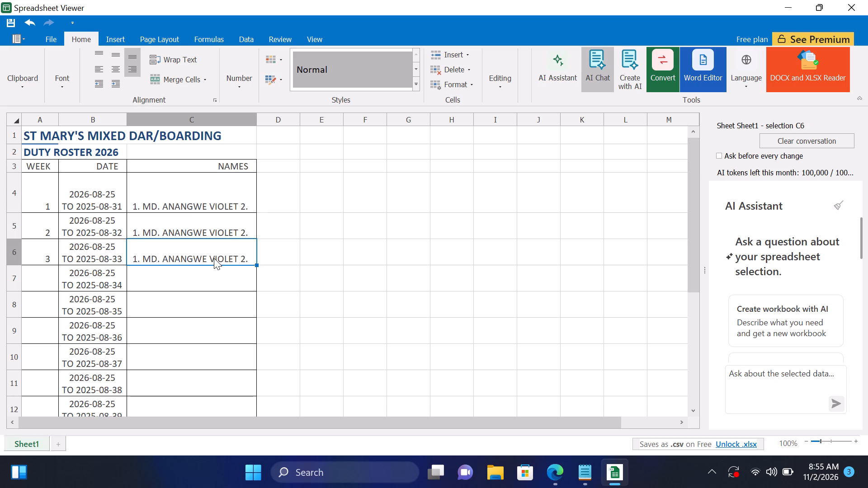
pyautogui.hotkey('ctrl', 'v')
# Replace the content of cell C6, the week 3 NAMES cell, with the text VV.
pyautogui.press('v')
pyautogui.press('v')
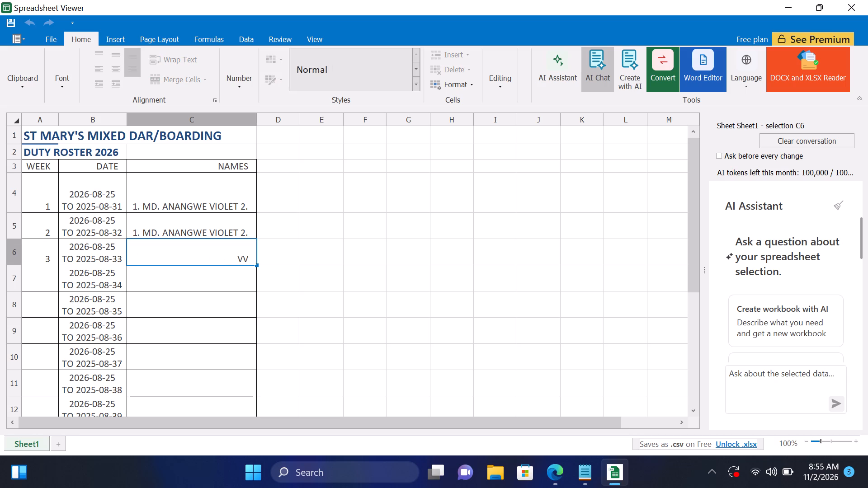
pyautogui.hotkey('ctrl', 'd')
pyautogui.hotkey('ctrl', 'd')
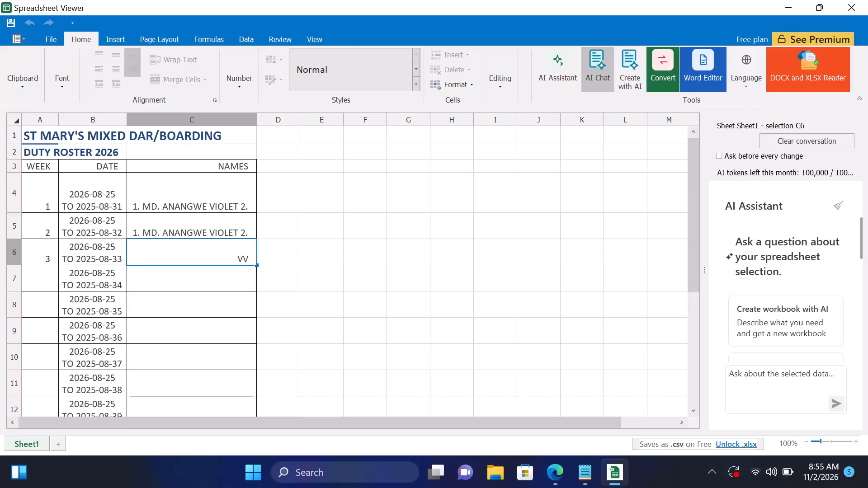
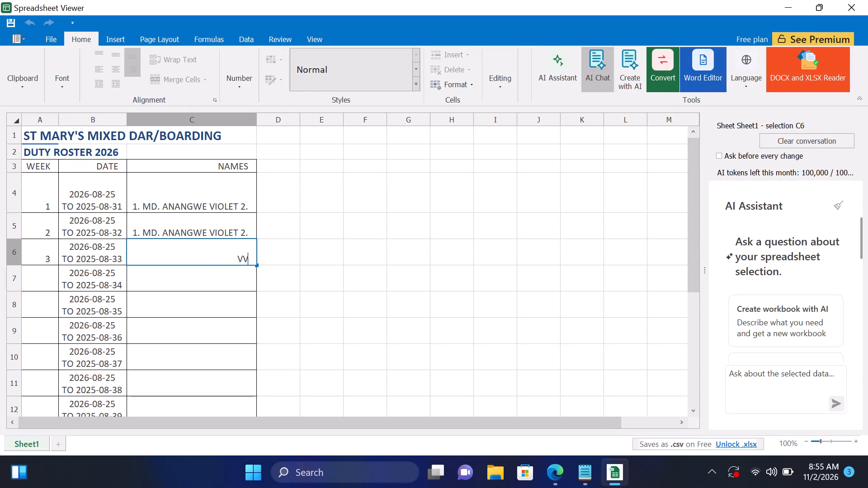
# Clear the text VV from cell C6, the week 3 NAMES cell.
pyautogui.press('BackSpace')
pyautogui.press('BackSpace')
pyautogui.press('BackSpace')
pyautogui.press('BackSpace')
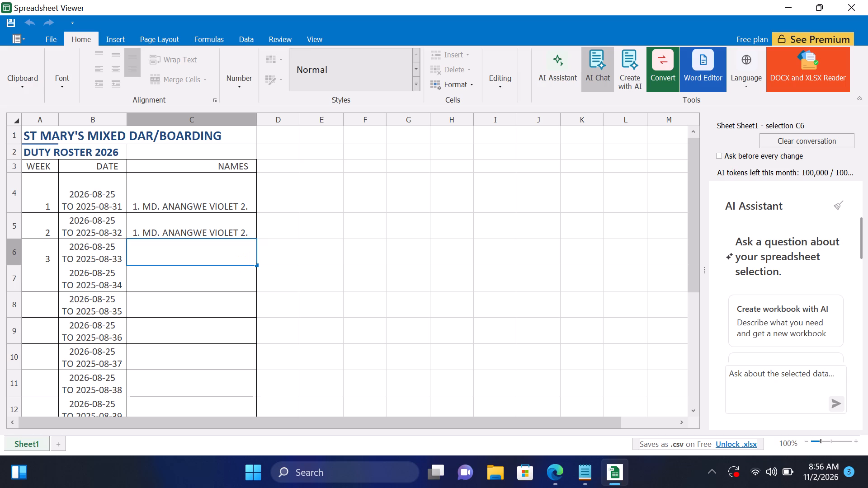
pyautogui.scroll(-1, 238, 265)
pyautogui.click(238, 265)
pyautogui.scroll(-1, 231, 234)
# Replace the content of cell C4, the week 1 NAMES cell, with the text C.
pyautogui.click(221, 197)
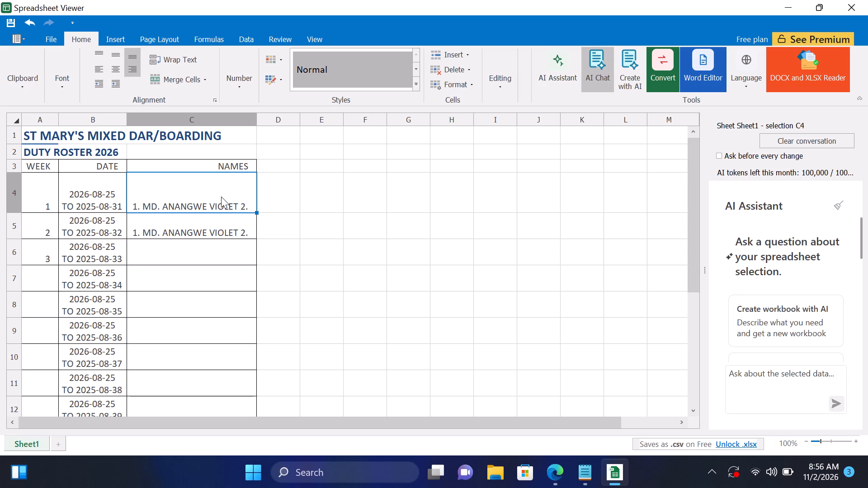
pyautogui.press('c')
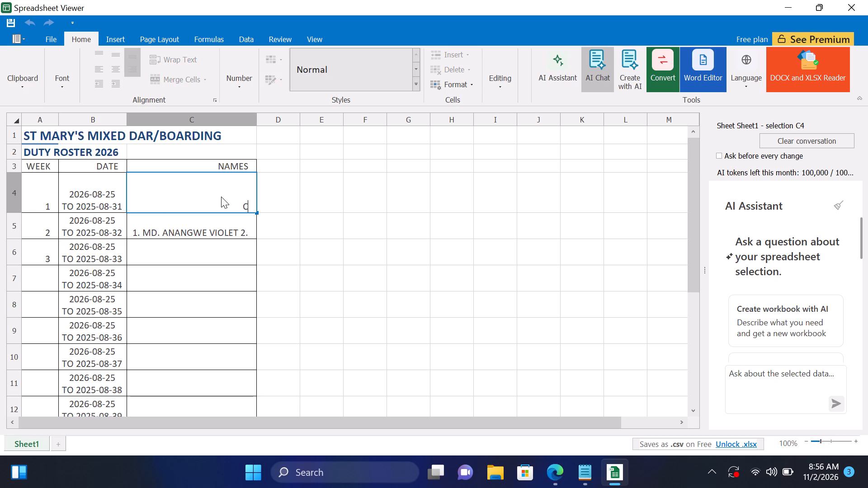
pyautogui.hotkey('ctrl', 'c')
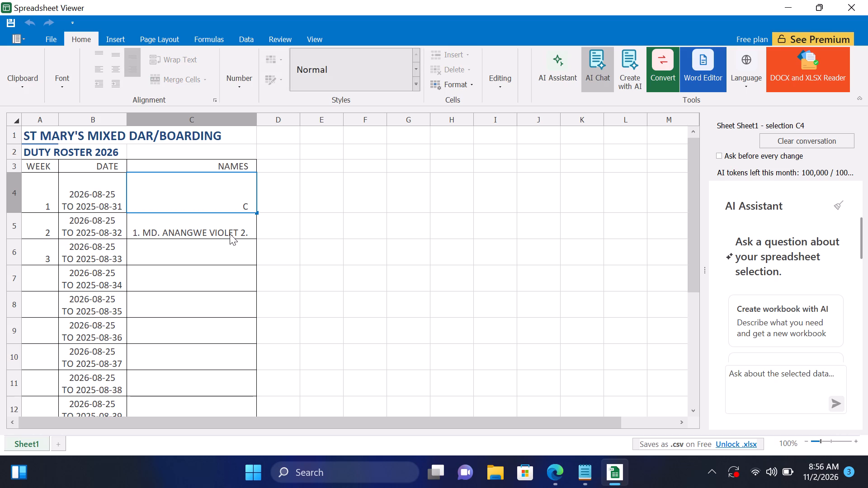
# Copy the numbered staff entry from cell C5 into cell C6, the week 3 NAMES cell, and make it bold.
pyautogui.click(230, 234)
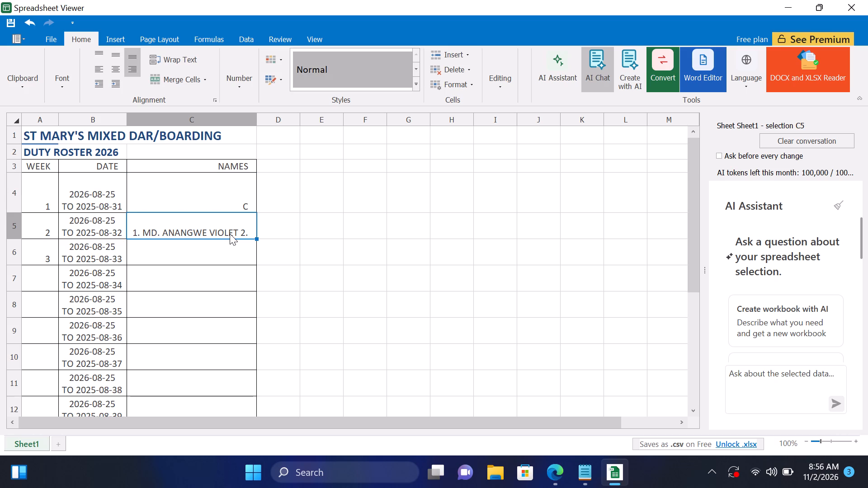
pyautogui.hotkey('ctrl', 'c')
pyautogui.click(224, 258)
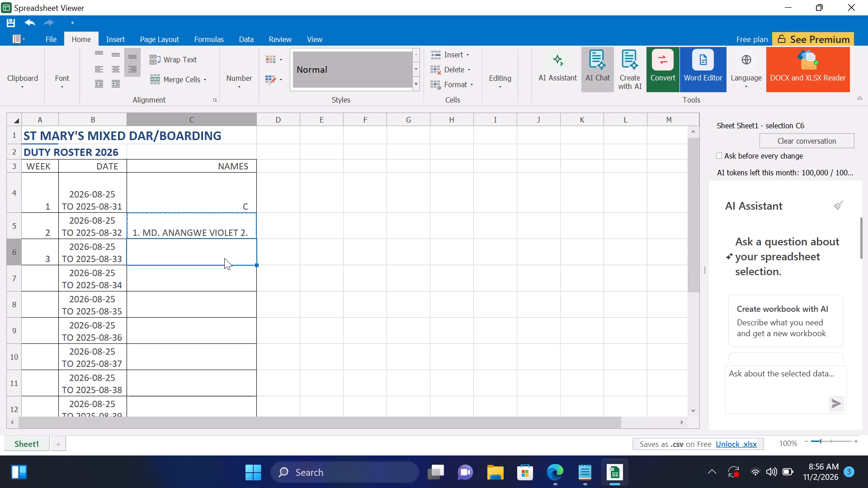
pyautogui.hotkey('ctrl', 'v')
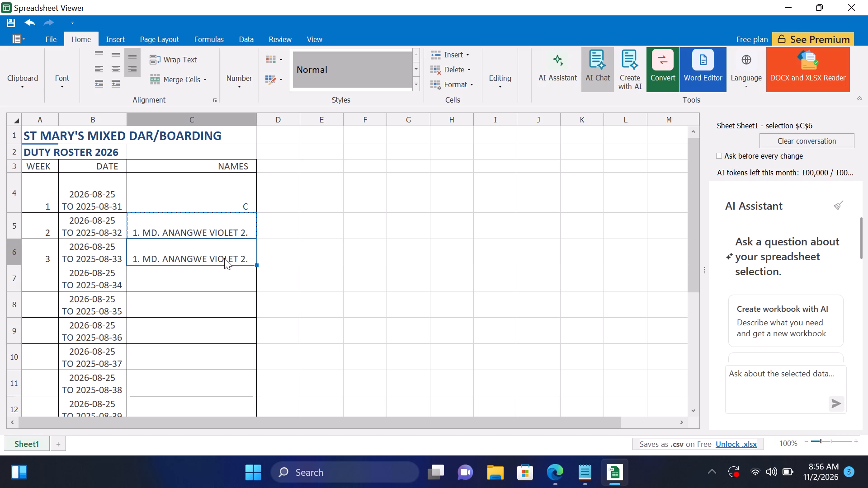
pyautogui.hotkey('ctrl', 'b')
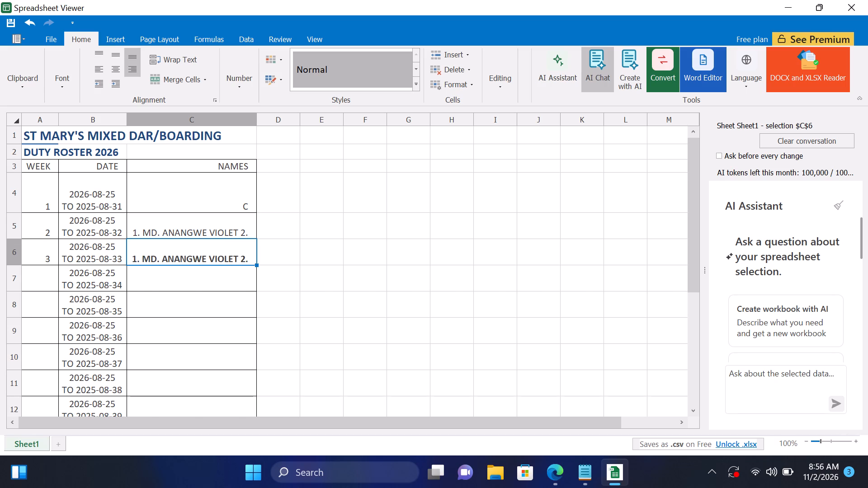
# Create a new blank workbook.
pyautogui.hotkey('ctrl', 'n')
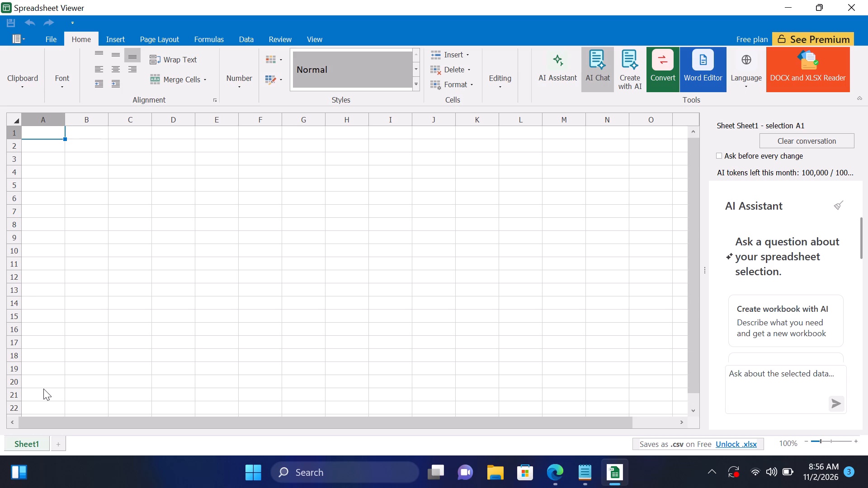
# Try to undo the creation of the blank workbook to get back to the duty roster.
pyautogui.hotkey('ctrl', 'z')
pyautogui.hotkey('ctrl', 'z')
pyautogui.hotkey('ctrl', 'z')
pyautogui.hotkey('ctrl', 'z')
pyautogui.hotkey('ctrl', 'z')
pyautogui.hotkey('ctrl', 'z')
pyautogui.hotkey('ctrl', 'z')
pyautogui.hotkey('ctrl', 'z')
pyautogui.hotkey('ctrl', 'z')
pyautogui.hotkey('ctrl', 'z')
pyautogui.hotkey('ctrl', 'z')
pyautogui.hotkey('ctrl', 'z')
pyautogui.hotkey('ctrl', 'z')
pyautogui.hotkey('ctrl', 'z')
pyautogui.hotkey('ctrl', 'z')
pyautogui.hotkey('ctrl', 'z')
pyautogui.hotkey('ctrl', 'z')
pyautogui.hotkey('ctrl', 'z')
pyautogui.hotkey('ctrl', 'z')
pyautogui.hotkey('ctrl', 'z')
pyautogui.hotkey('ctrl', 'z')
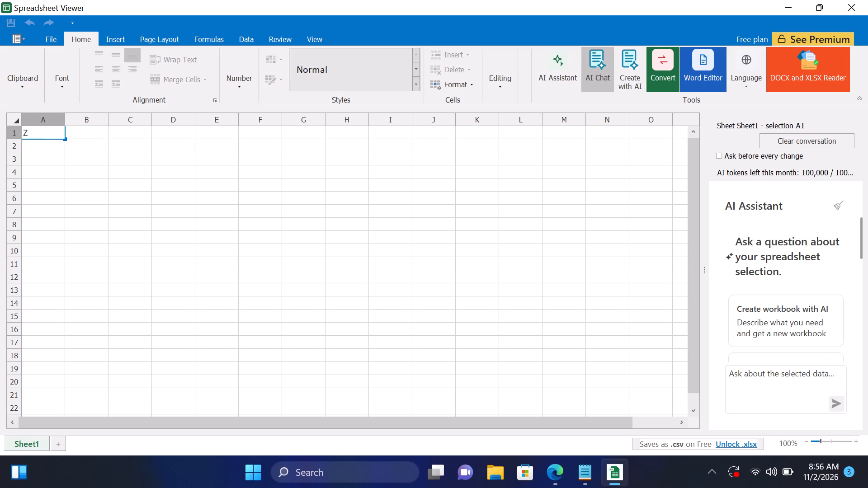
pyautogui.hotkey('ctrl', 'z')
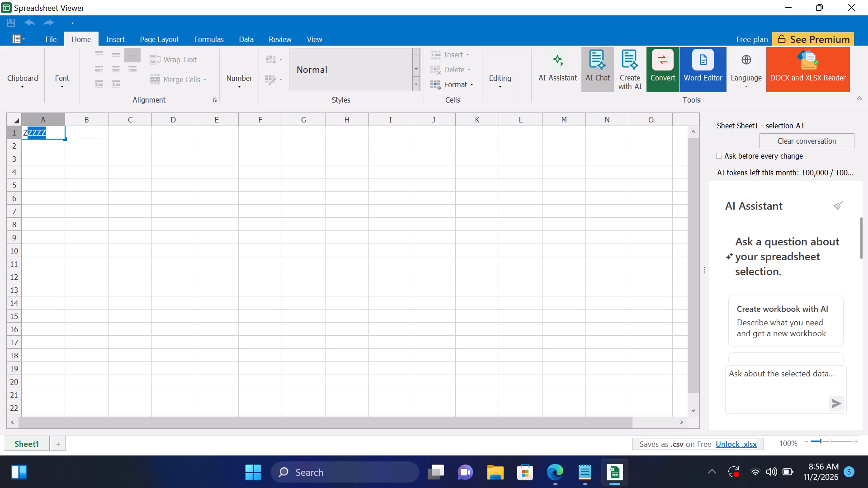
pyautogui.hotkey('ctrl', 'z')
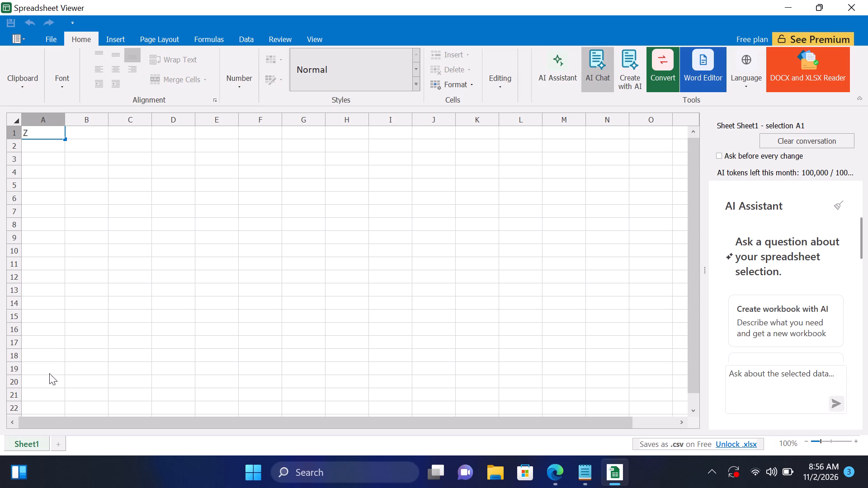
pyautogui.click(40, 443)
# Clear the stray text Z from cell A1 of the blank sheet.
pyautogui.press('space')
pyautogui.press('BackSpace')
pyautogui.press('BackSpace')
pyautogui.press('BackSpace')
pyautogui.click(51, 33)
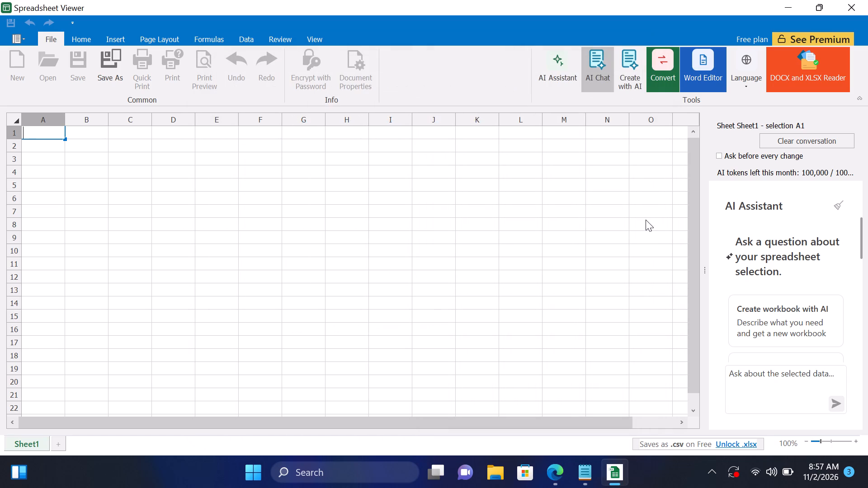
# Switch to Microsoft Edge in a maximized window and search the web for how to change time to 24 hr on windows 11.
pyautogui.click(775, 4)
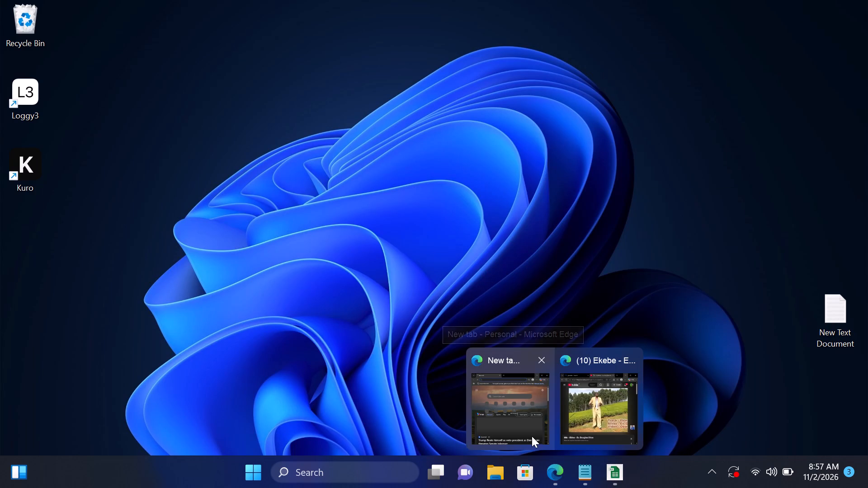
pyautogui.click(532, 436)
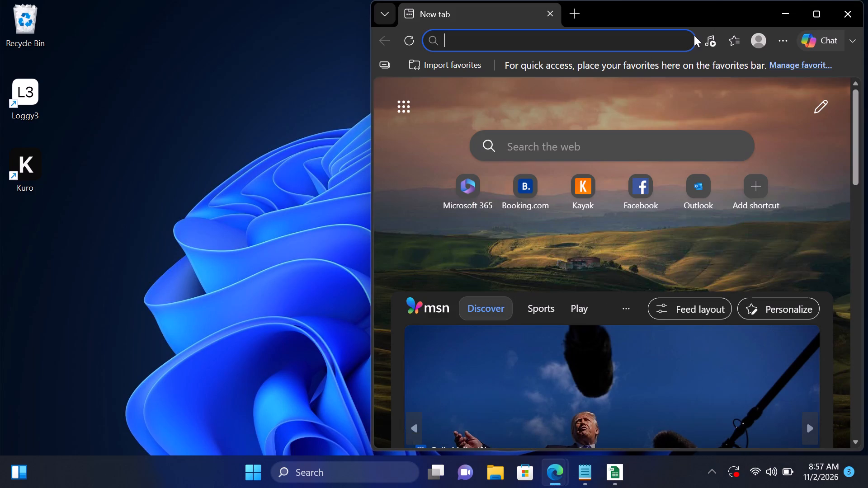
pyautogui.click(822, 14)
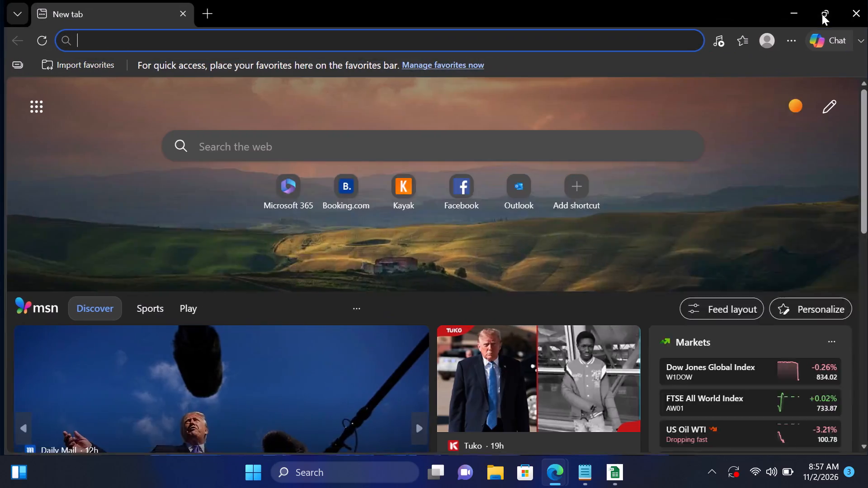
pyautogui.click(403, 42)
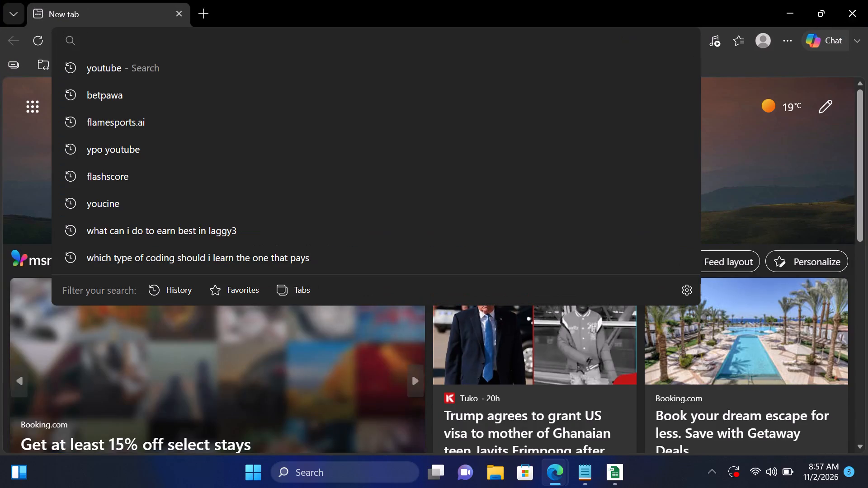
pyautogui.write('HOW')
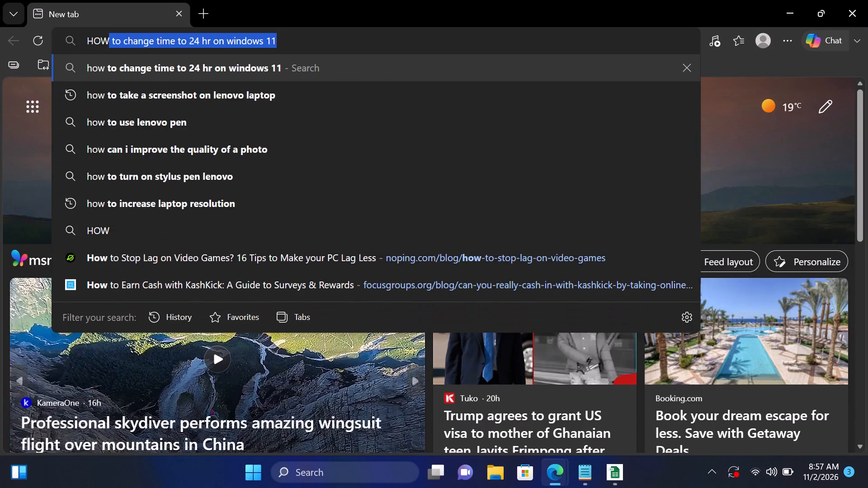
pyautogui.press('space')
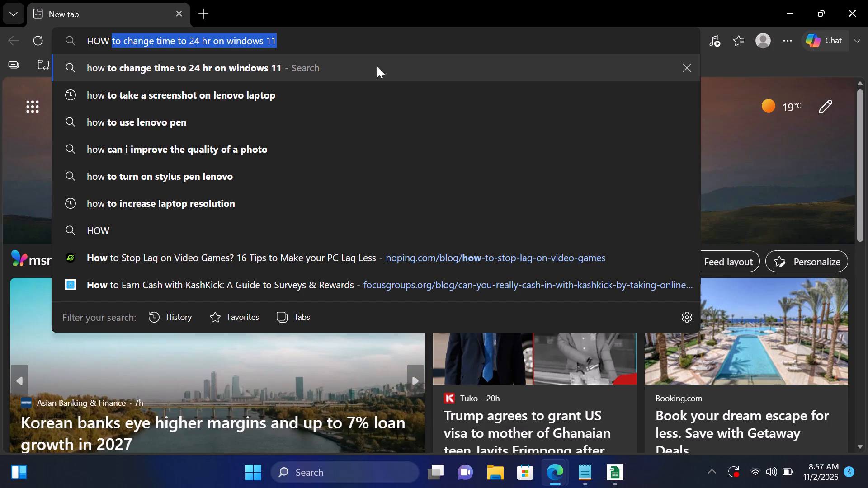
pyautogui.click(353, 57)
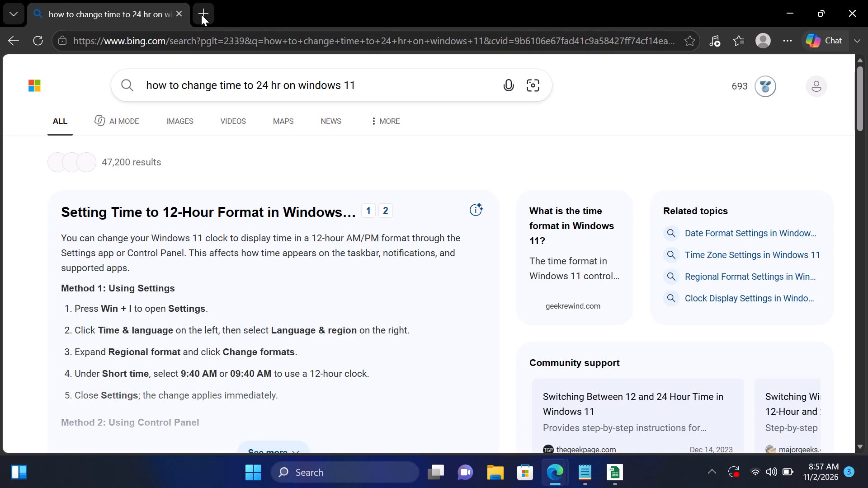
# Open a new browser tab.
pyautogui.click(201, 14)
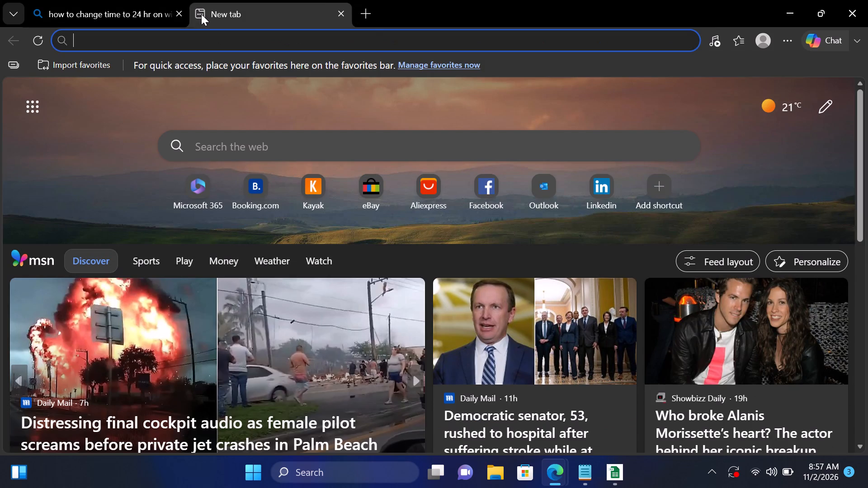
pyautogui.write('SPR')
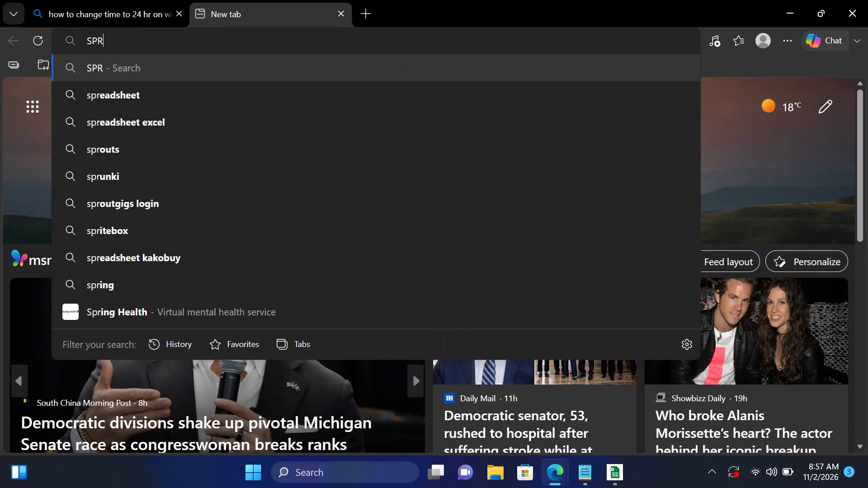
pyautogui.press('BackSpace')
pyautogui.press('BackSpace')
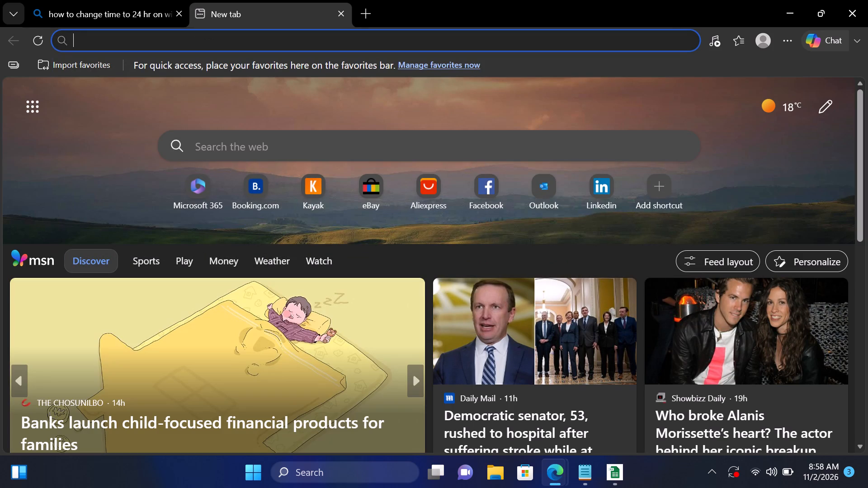
# Search the web for "word document set up in the new laptop" and expand the answer on installing Microsoft Word to read its steps.
pyautogui.click(201, 14)
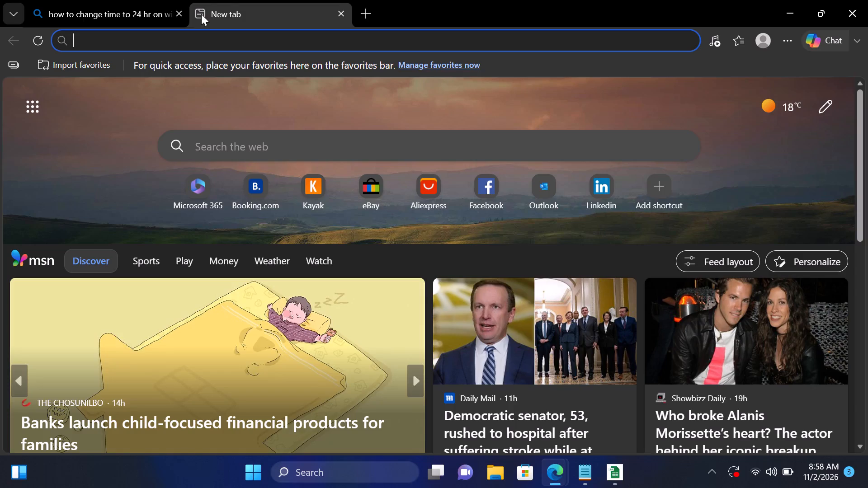
pyautogui.click(197, 39)
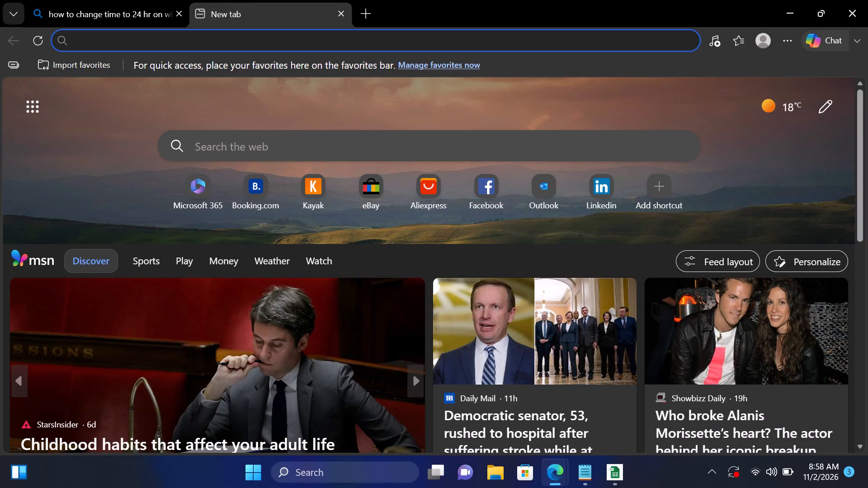
pyautogui.write('word')
pyautogui.press('space')
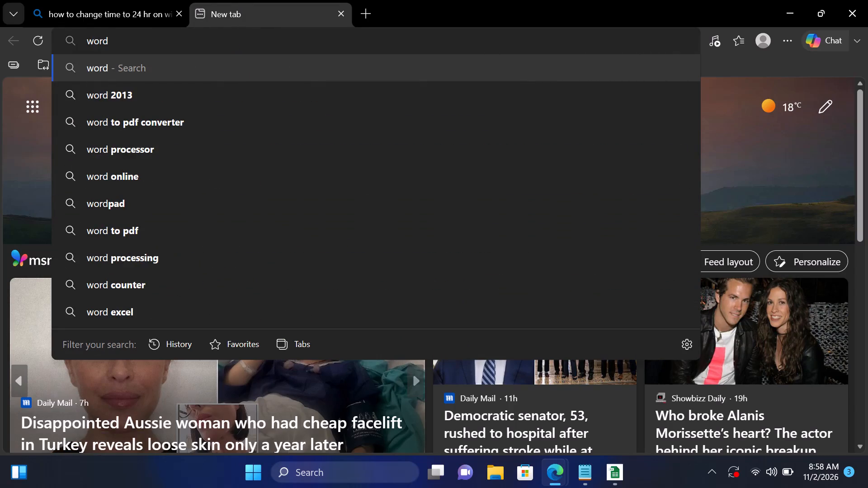
pyautogui.write('document')
pyautogui.press('space')
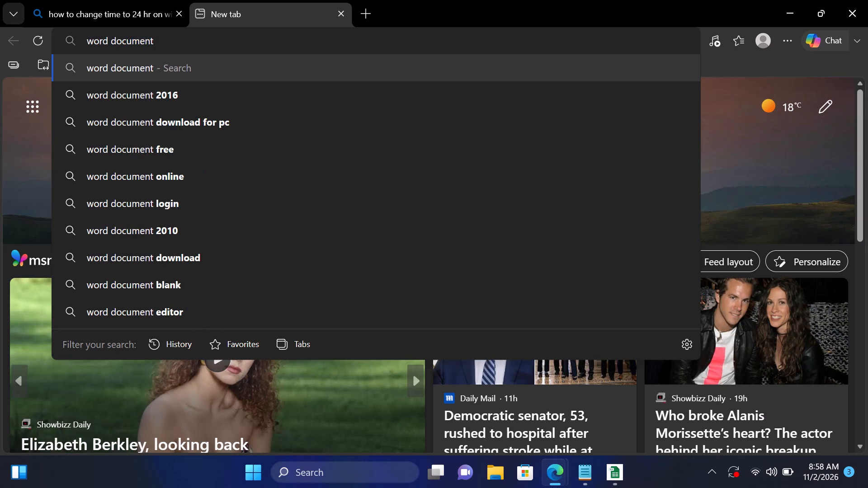
pyautogui.write('set')
pyautogui.press('space')
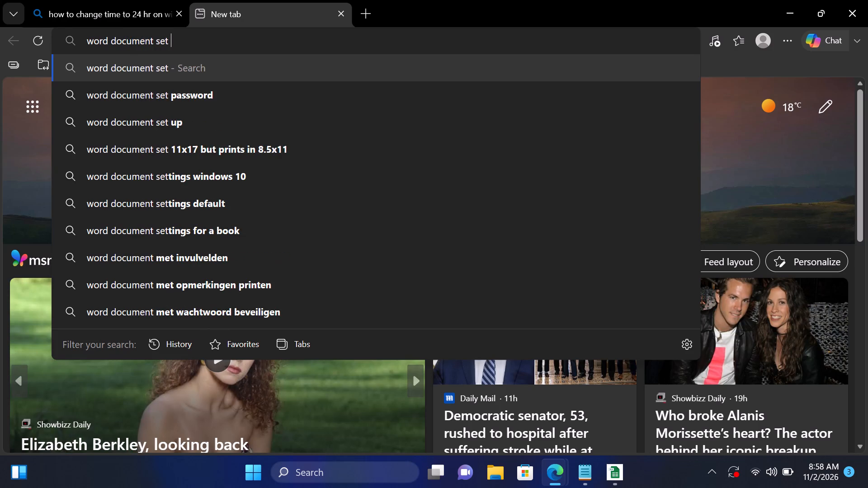
pyautogui.write('up in the new laptop')
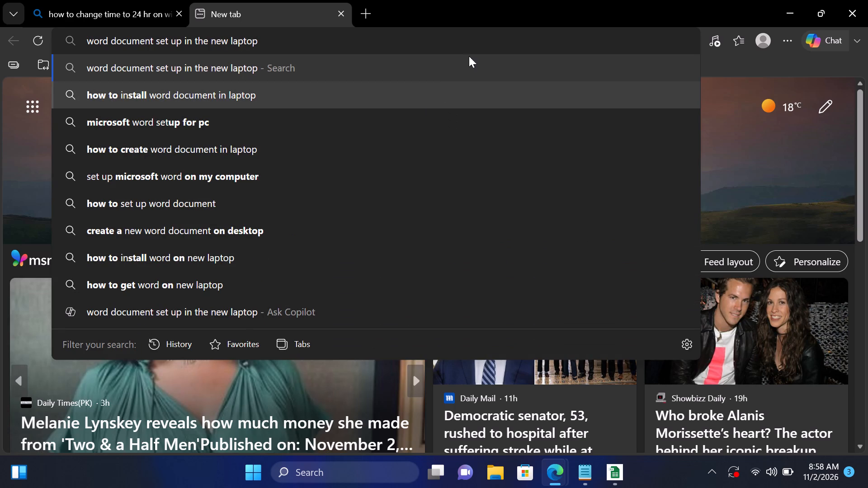
pyautogui.press('Return')
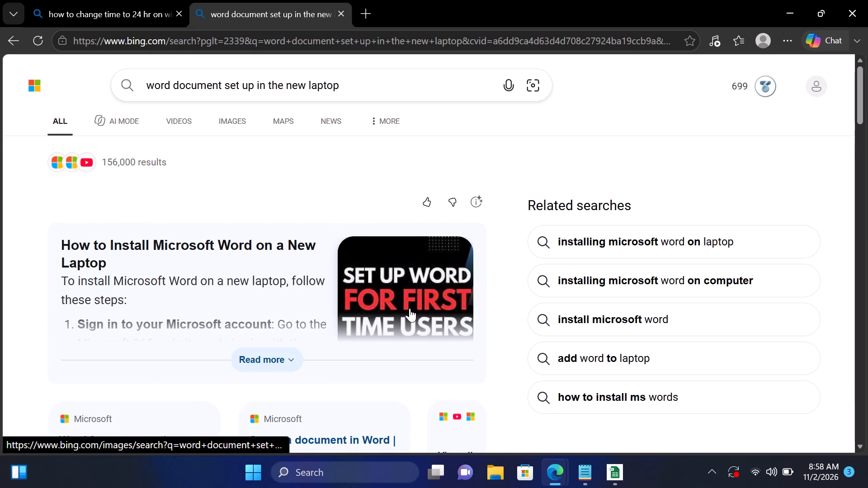
pyautogui.click(270, 366)
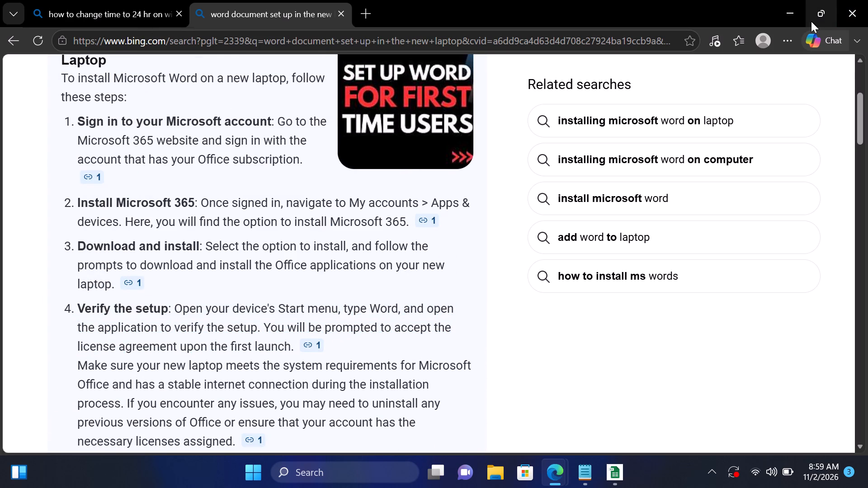
# Minimize the browser and look through the full list of apps installed on the laptop.
pyautogui.click(794, 14)
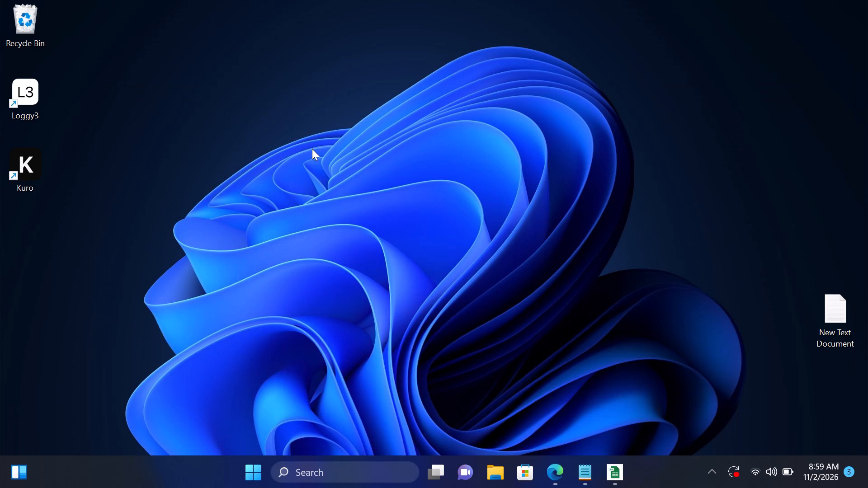
pyautogui.click(264, 472)
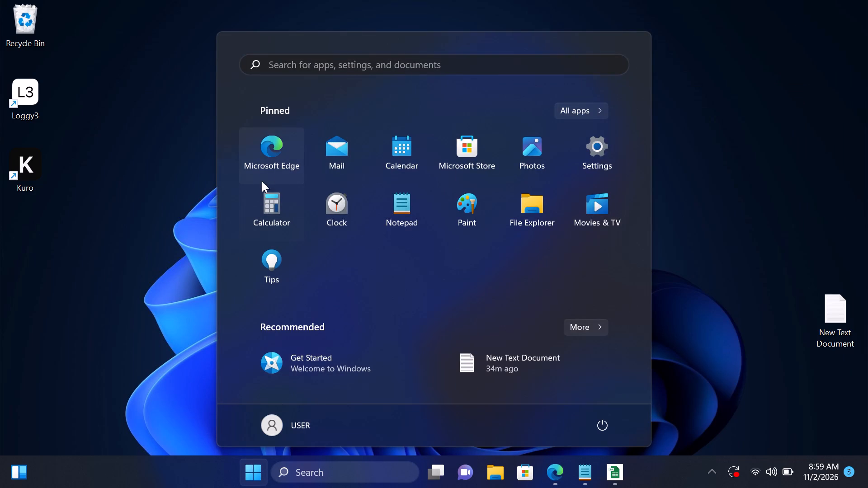
pyautogui.doubleClick(585, 109)
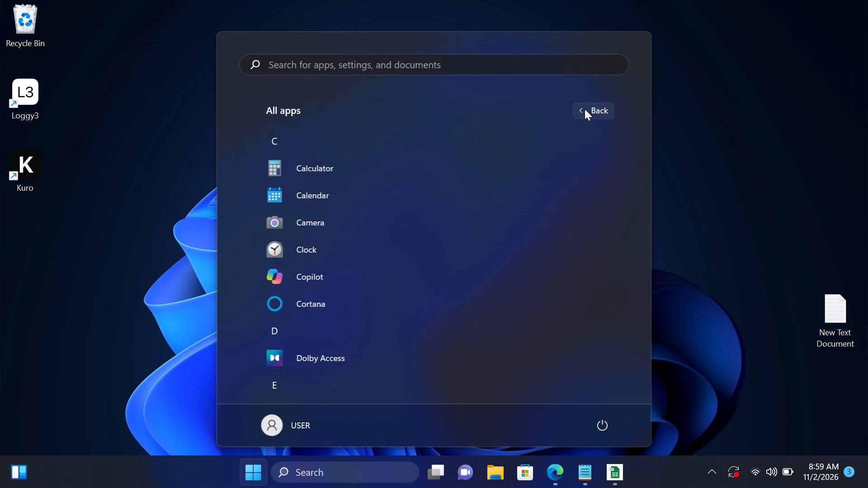
pyautogui.tripleClick(647, 393)
pyautogui.click(647, 393)
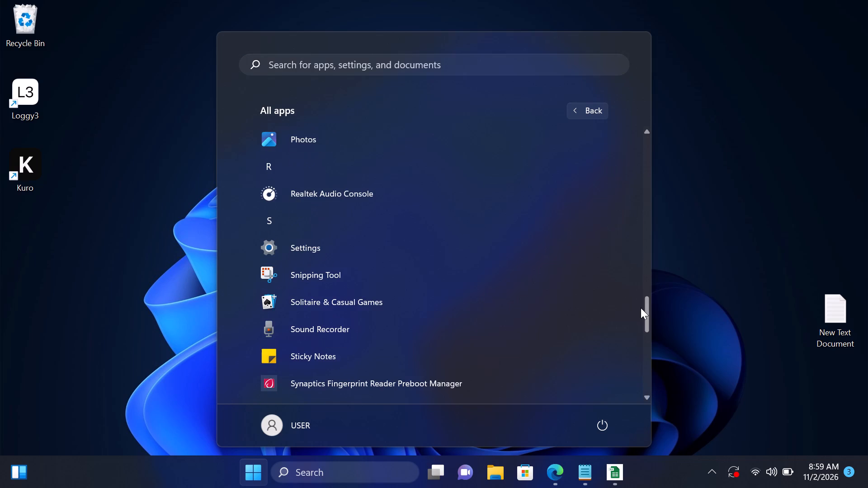
# Look through the full alphabetical list of installed apps again, checking for a word-processing program.
pyautogui.click(641, 133)
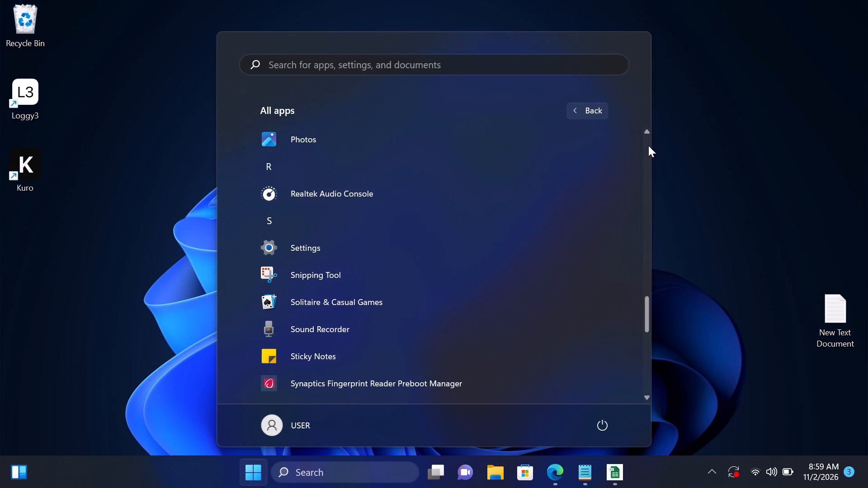
pyautogui.tripleClick(647, 135)
pyautogui.doubleClick(647, 135)
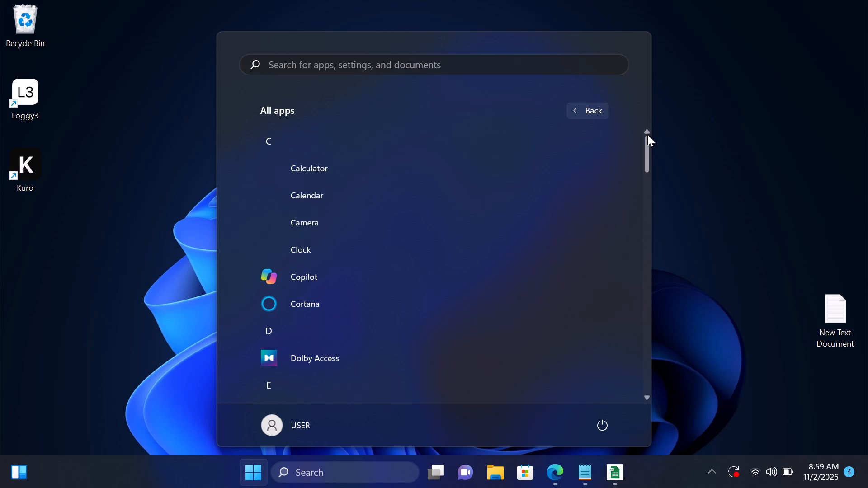
pyautogui.doubleClick(647, 135)
pyautogui.moveTo(647, 135); pyautogui.dragTo(646, 312)
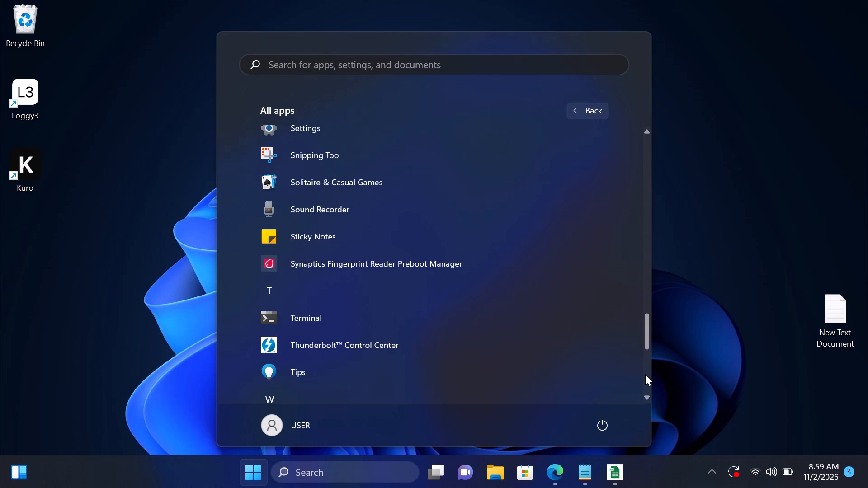
pyautogui.click(645, 131)
pyautogui.tripleClick(645, 131)
pyautogui.tripleClick(645, 131)
pyautogui.tripleClick(645, 131)
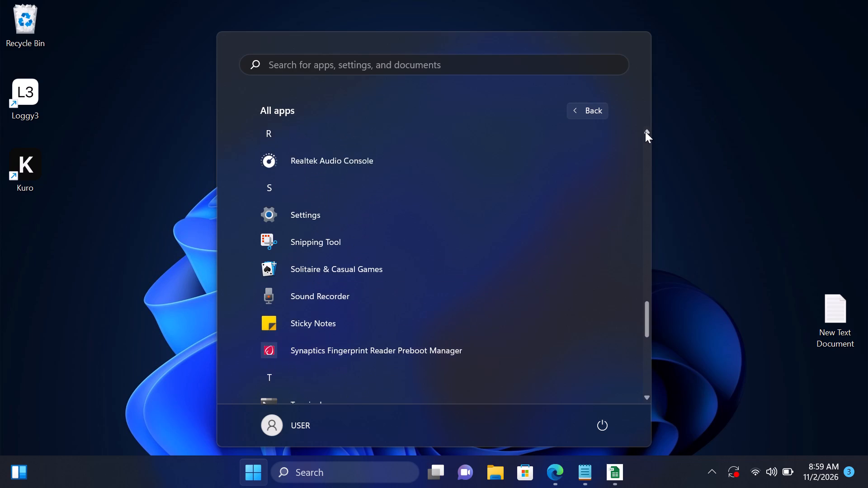
pyautogui.tripleClick(645, 131)
pyautogui.click(645, 131)
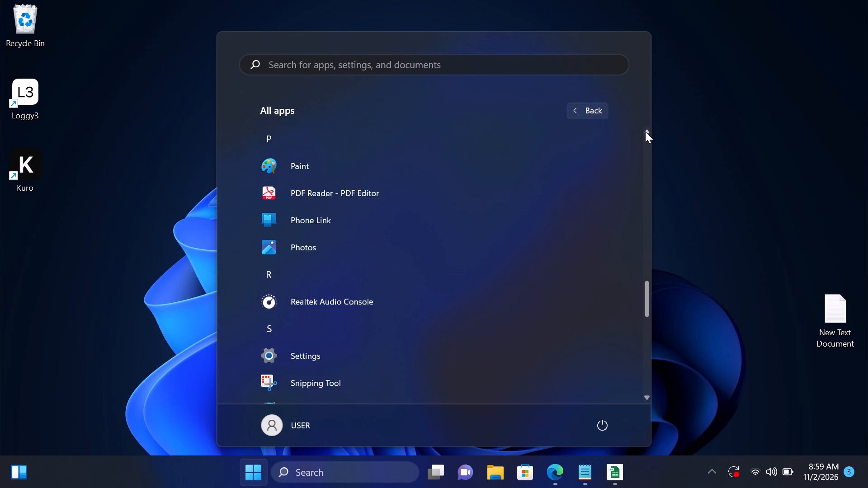
pyautogui.tripleClick(645, 131)
pyautogui.tripleClick(645, 131)
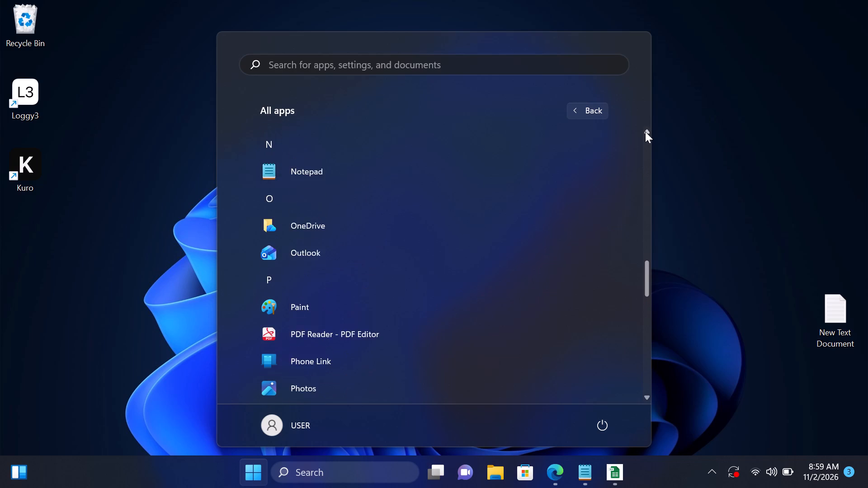
pyautogui.click(645, 131)
pyautogui.tripleClick(645, 131)
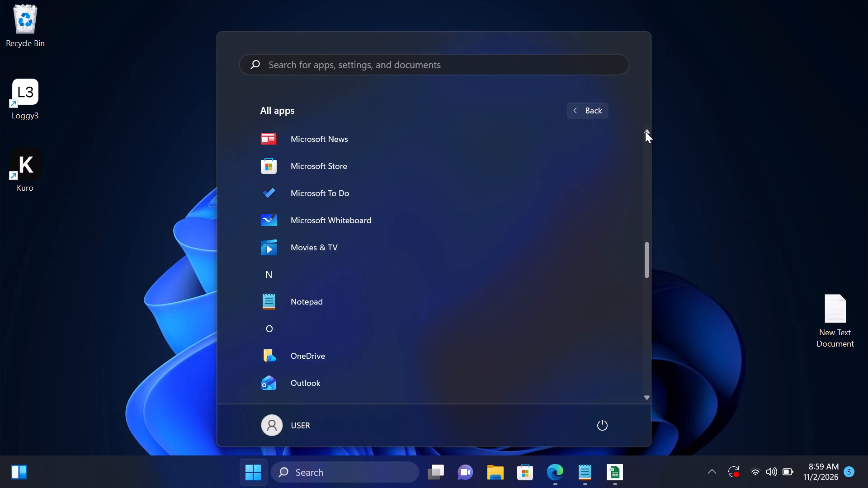
pyautogui.tripleClick(645, 131)
pyautogui.tripleClick(645, 131)
pyautogui.tripleClick(645, 131)
pyautogui.tripleClick(645, 131)
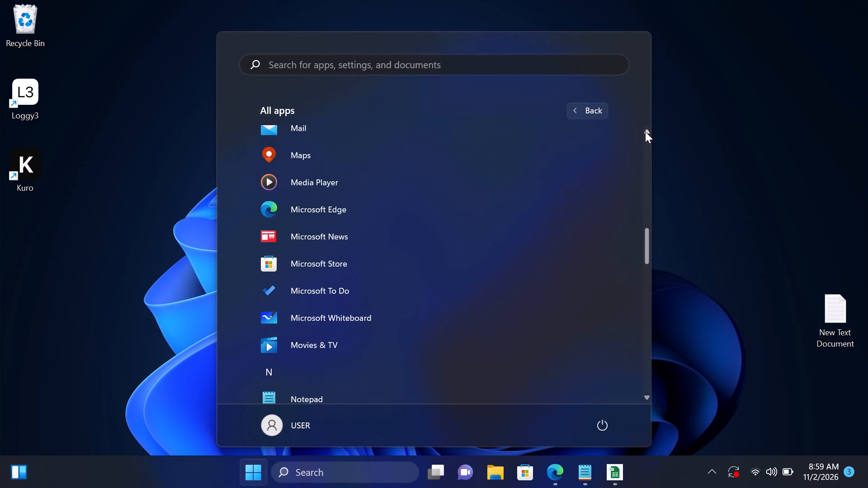
pyautogui.tripleClick(645, 131)
pyautogui.click(645, 131)
pyautogui.click(645, 131)
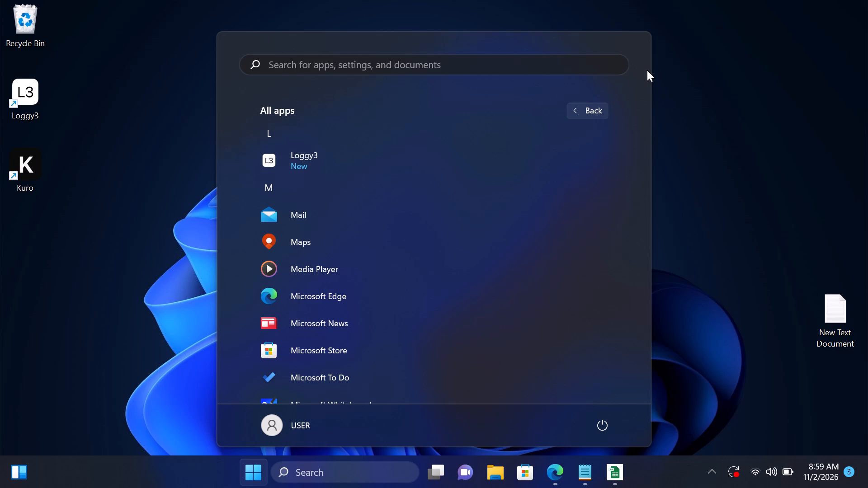
pyautogui.click(648, 137)
pyautogui.click(648, 137)
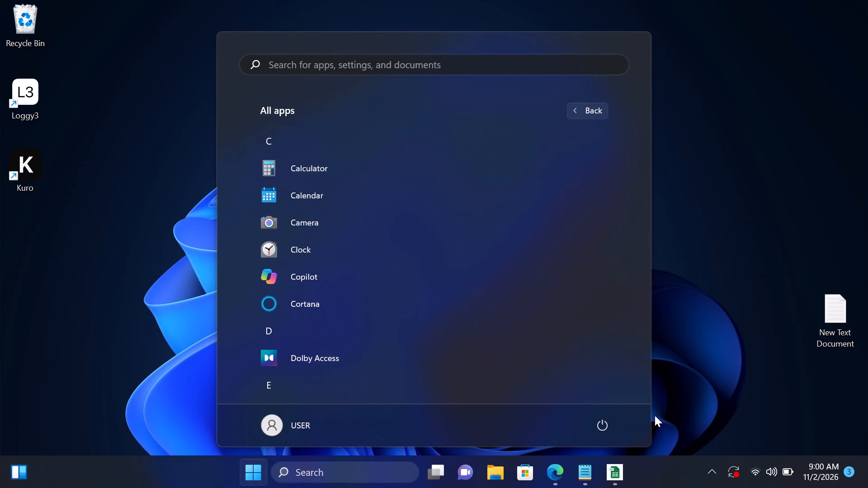
pyautogui.tripleClick(648, 394)
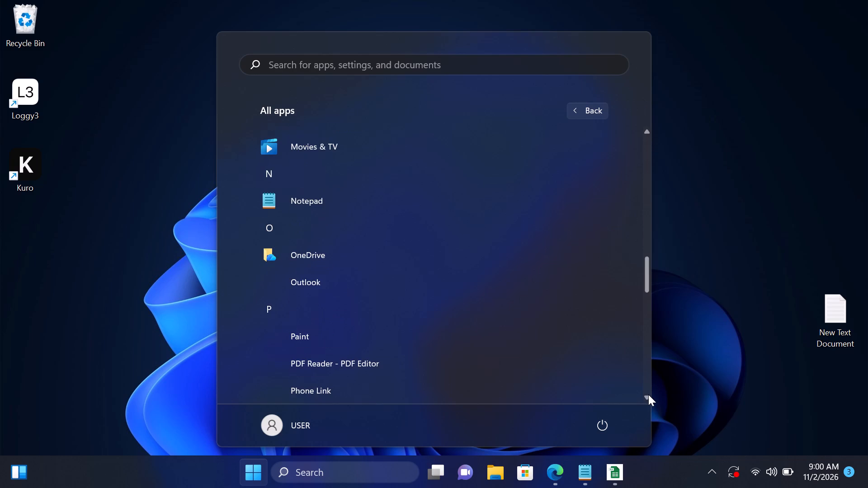
pyautogui.tripleClick(648, 394)
pyautogui.click(648, 394)
pyautogui.click(648, 394)
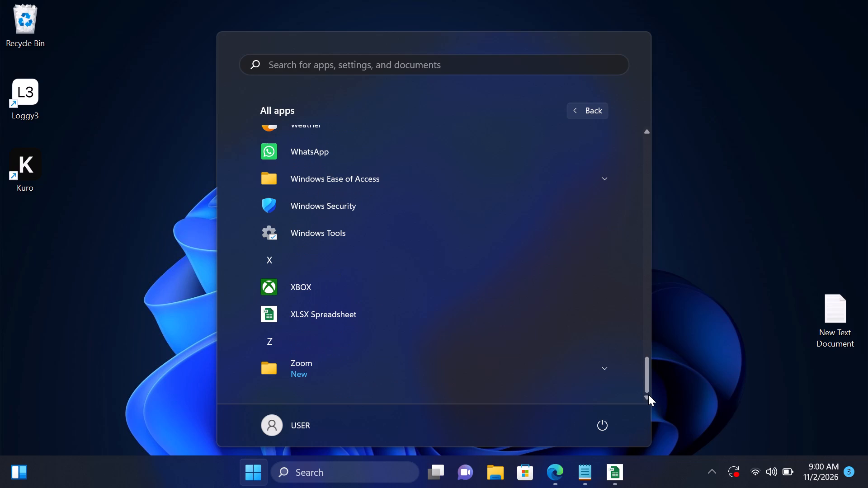
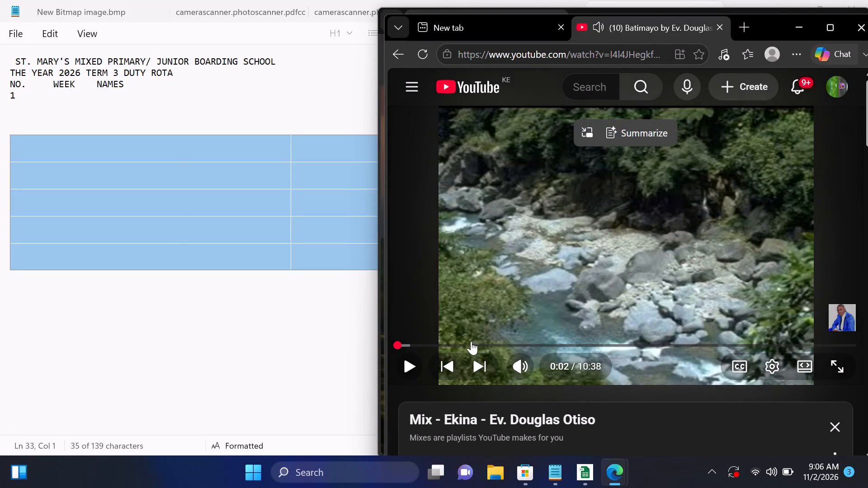
# Play the paused Batimayo music video on YouTube.
pyautogui.click(408, 366)
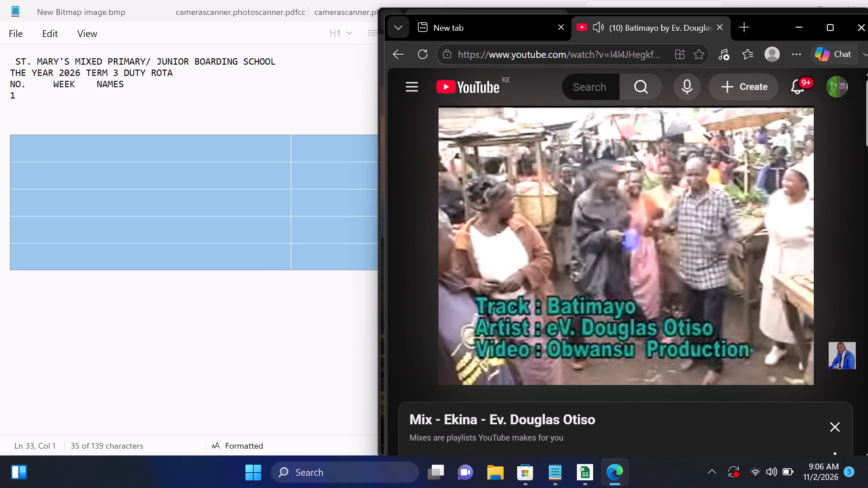
# Minimize both browser windows to return to the duty rota in the Notepad text document.
pyautogui.click(805, 21)
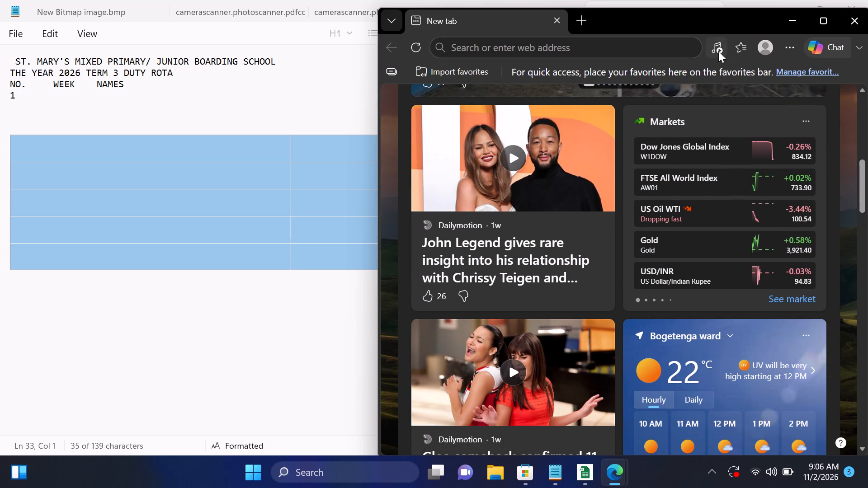
pyautogui.click(797, 16)
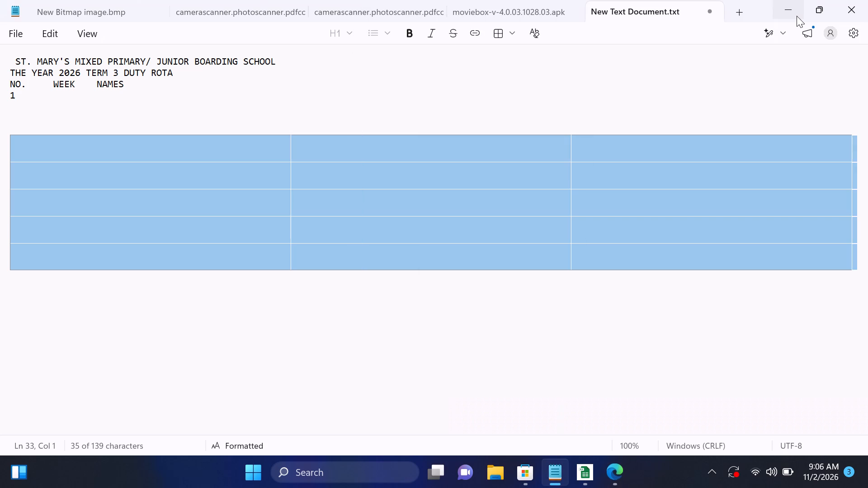
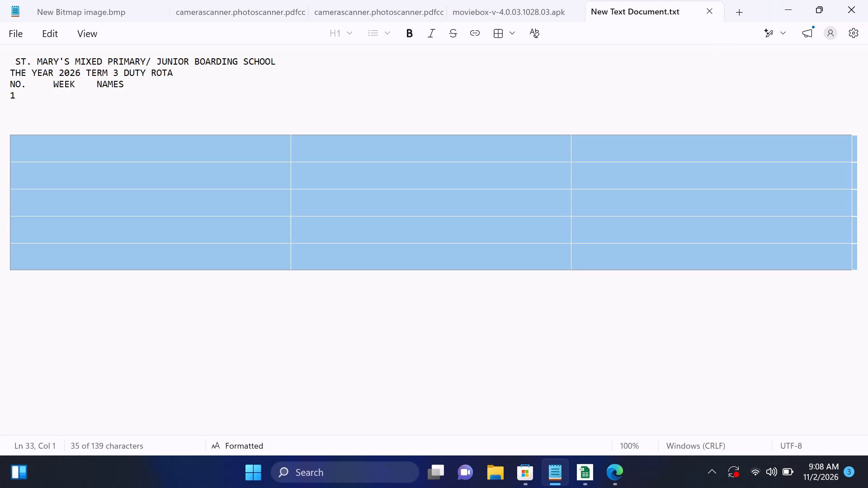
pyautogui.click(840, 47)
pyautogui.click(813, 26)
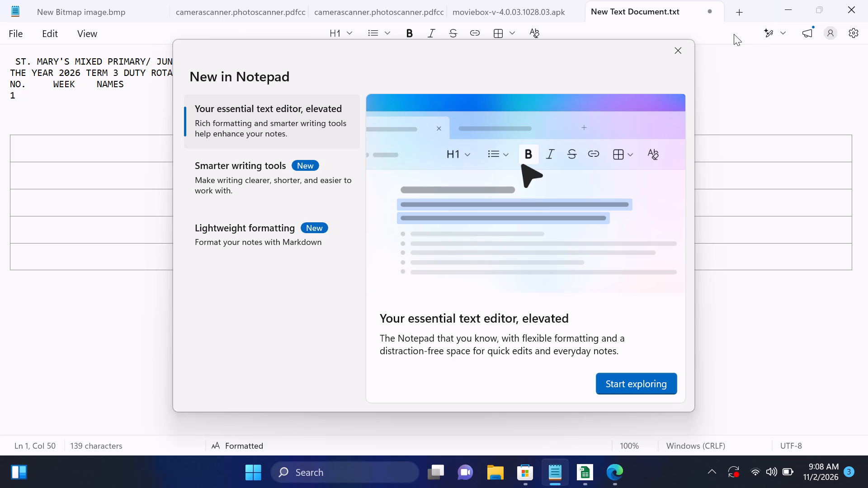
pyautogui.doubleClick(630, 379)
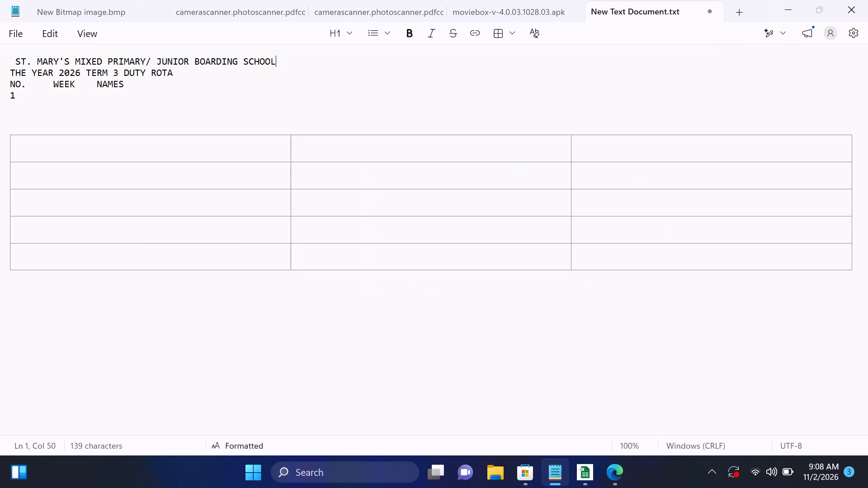
# Number the five table rows 1, 2, 3, 4 and 5 in the first column of the duty rota table.
pyautogui.click(202, 140)
pyautogui.press('1')
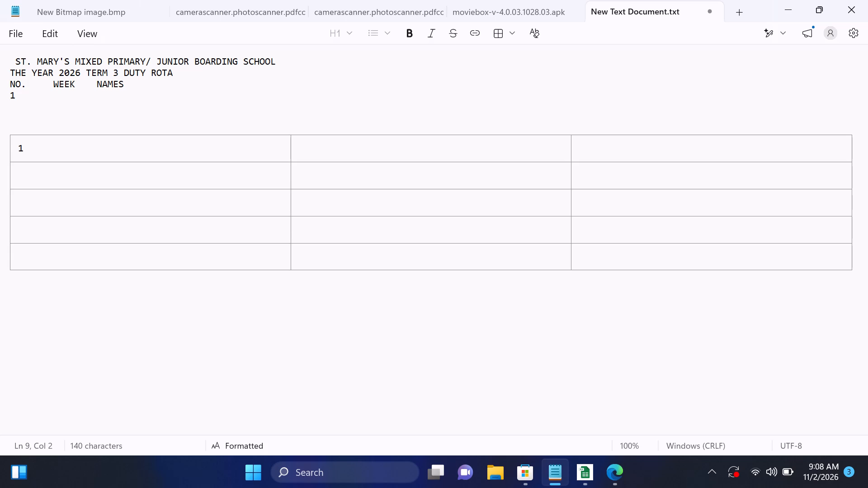
pyautogui.click(170, 202)
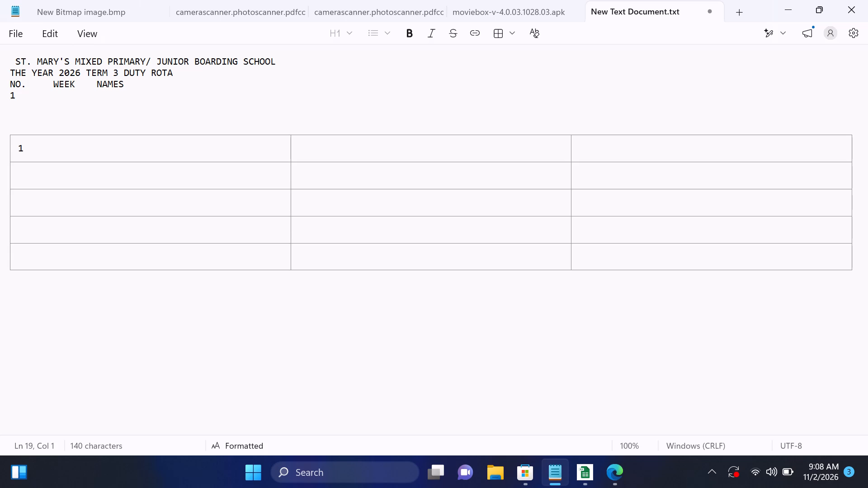
pyautogui.click(166, 202)
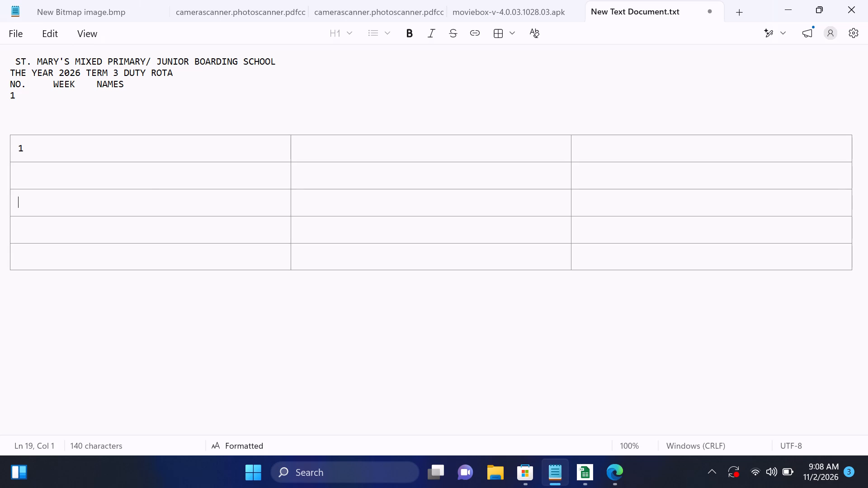
pyautogui.click(151, 185)
pyautogui.press('2')
pyautogui.click(120, 200)
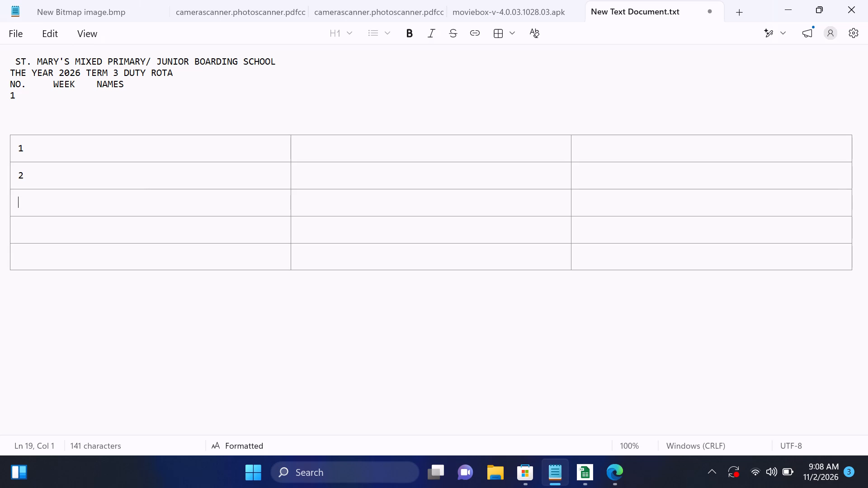
pyautogui.press('3')
pyautogui.click(107, 234)
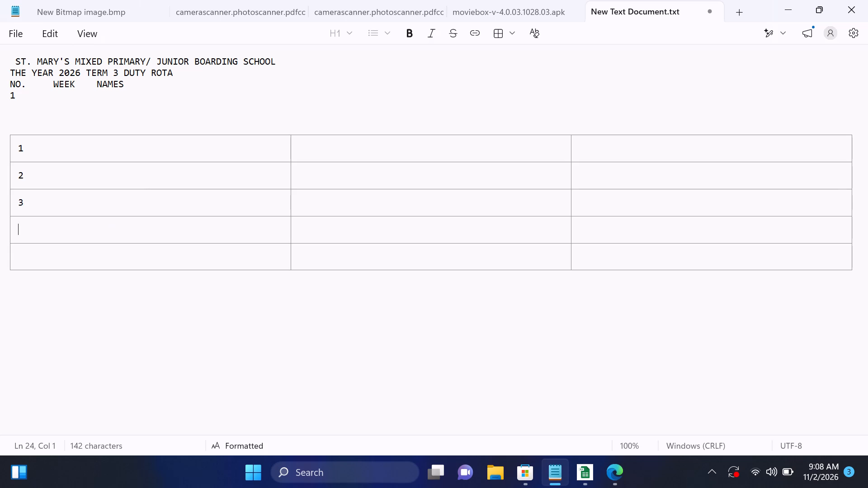
pyautogui.press('4')
pyautogui.click(110, 260)
pyautogui.press('5')
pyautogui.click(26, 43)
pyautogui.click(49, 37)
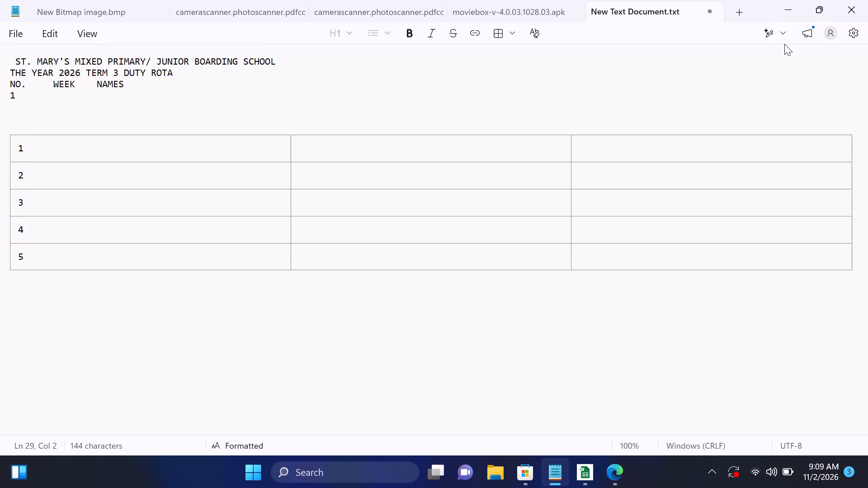
# Minimize the window of the duty rota text document.
pyautogui.click(791, 12)
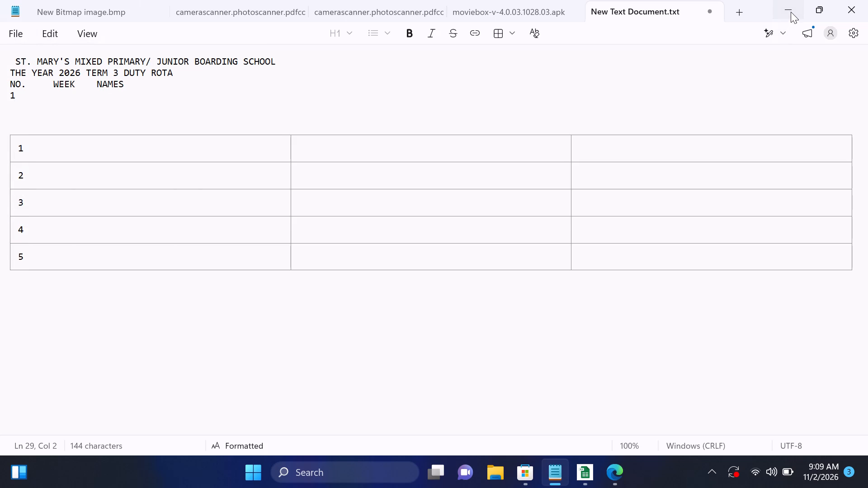
# Minimize the duty rota text document and launch Kuro from the desktop.
pyautogui.doubleClick(791, 12)
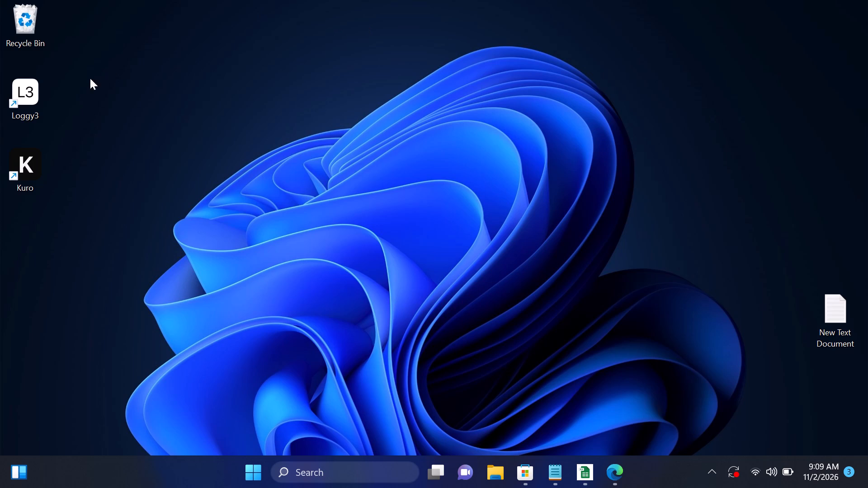
pyautogui.doubleClick(43, 171)
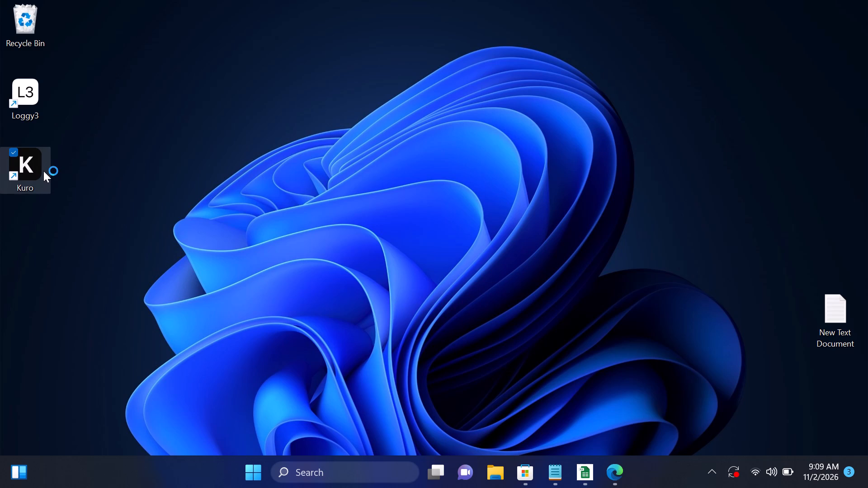
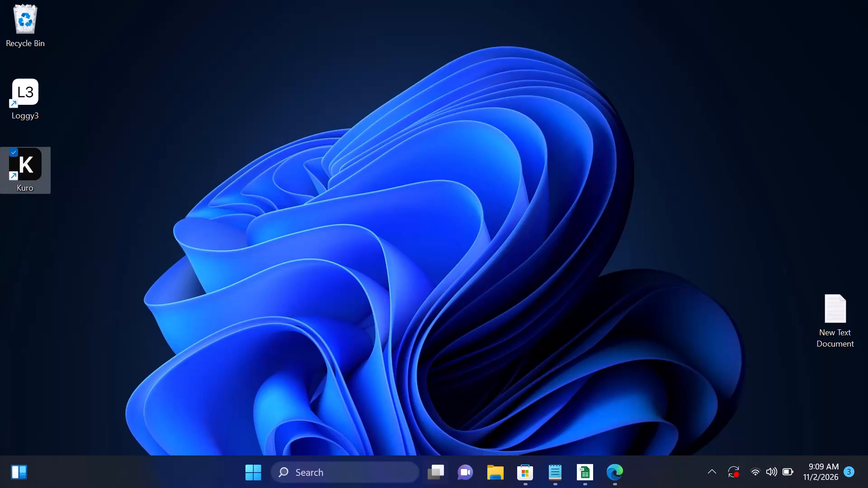
# Look through the full alphabetical list of installed apps, down to the last entries, for a Word document program.
pyautogui.doubleClick(272, 481)
pyautogui.click(260, 479)
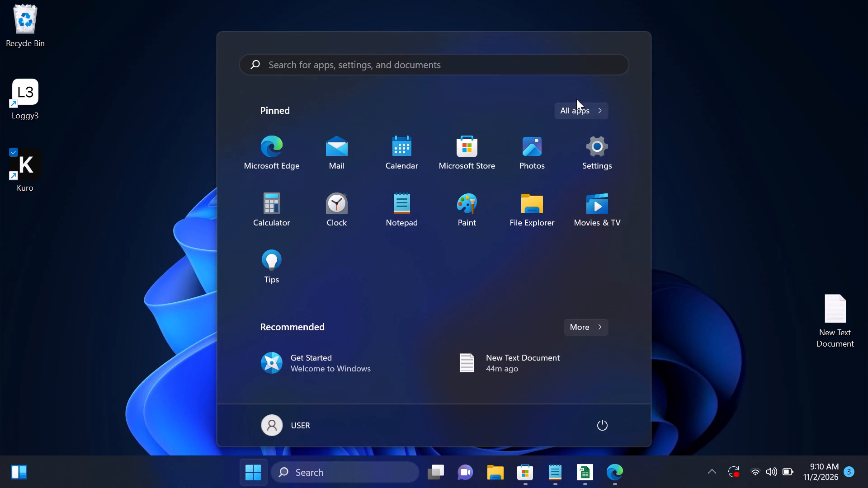
pyautogui.click(578, 111)
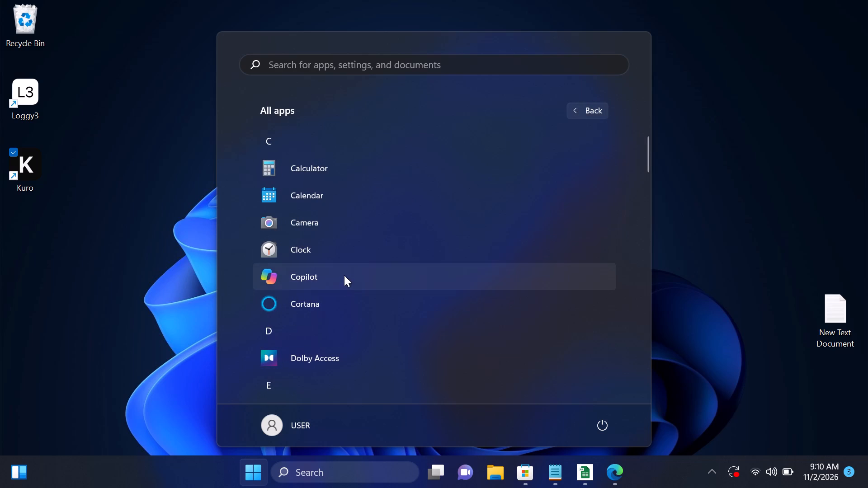
pyautogui.tripleClick(647, 393)
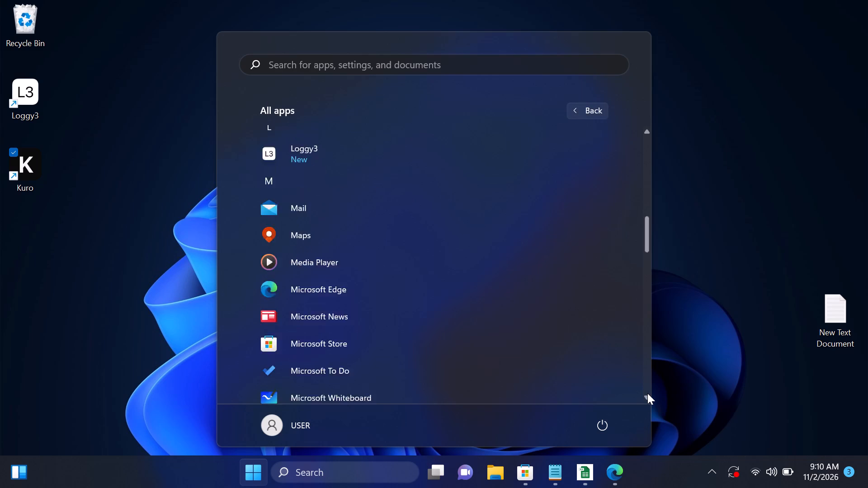
pyautogui.doubleClick(647, 393)
pyautogui.click(647, 393)
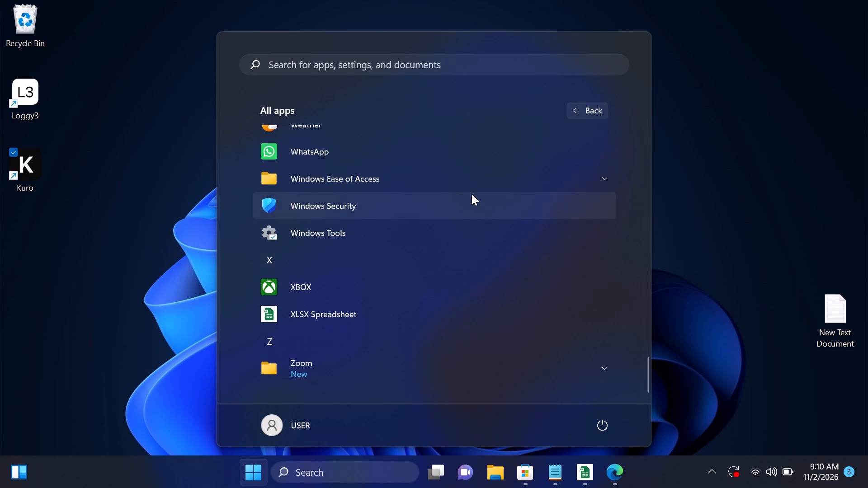